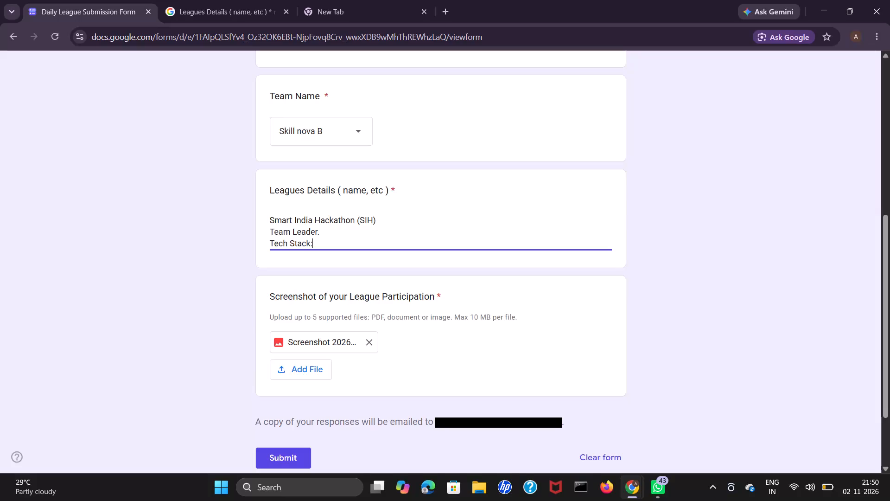
Add "python, gimini api" after "Tech Stack:" in the Leagues Details answer.
{"action": "type", "text": "python"}
{"action": "key", "text": "comma"}
{"action": "key", "text": "space"}
{"action": "type", "text": "gimini api"}
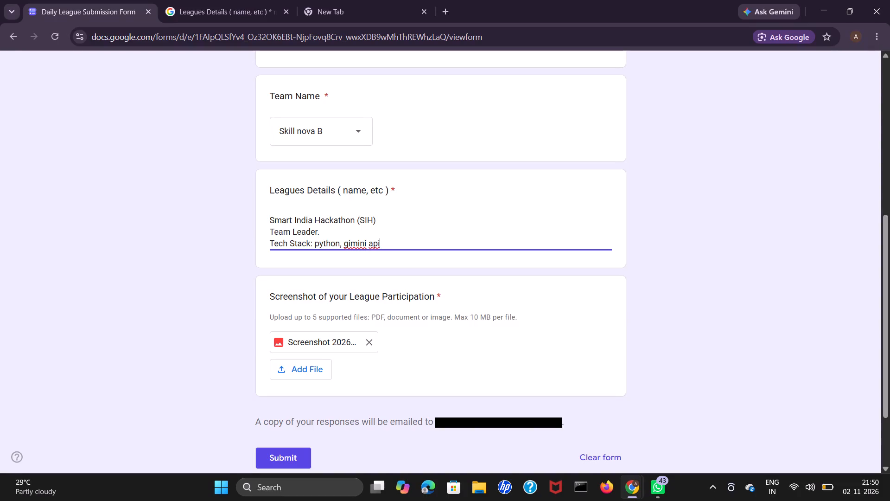
Correct the spelling of the last Tech Stack entry in Leagues Details to "gemini api".
{"action": "scroll", "coordinate": [414, 238], "scroll_direction": "down", "scroll_amount": 1}
{"action": "scroll", "coordinate": [414, 238], "scroll_direction": "up", "scroll_amount": 1}
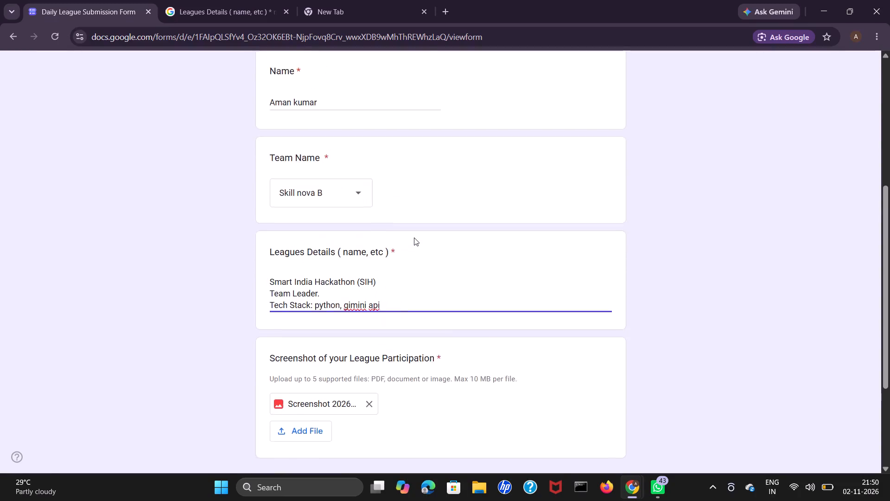
{"action": "scroll", "coordinate": [414, 238], "scroll_direction": "up", "scroll_amount": 2}
{"action": "scroll", "coordinate": [414, 238], "scroll_direction": "down", "scroll_amount": 2}
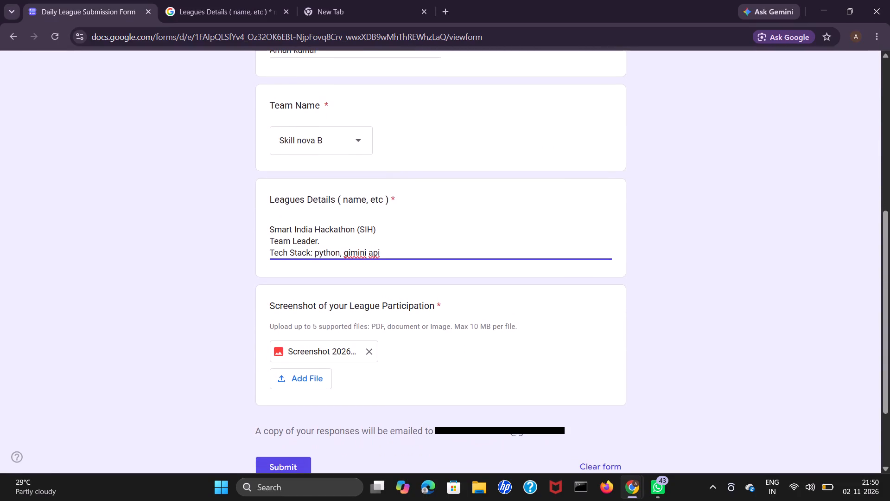
{"action": "scroll", "coordinate": [414, 238], "scroll_direction": "down", "scroll_amount": 1}
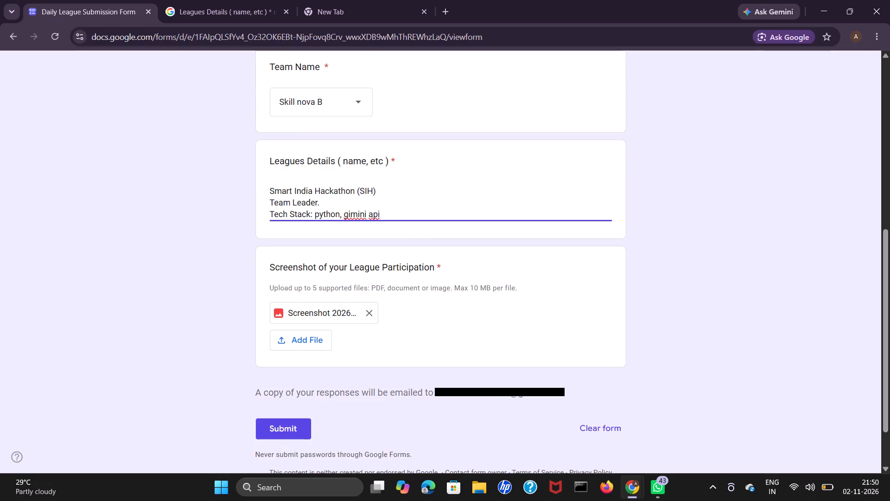
{"action": "key", "text": "BackSpace"}
{"action": "key", "text": "BackSpace"}
{"action": "key", "text": "BackSpace"}
{"action": "key", "text": "BackSpace"}
{"action": "key", "text": "BackSpace"}
{"action": "key", "text": "BackSpace"}
{"action": "key", "text": "BackSpace"}
{"action": "key", "text": "BackSpace"}
{"action": "key", "text": "BackSpace"}
{"action": "key", "text": "e"}
{"action": "type", "text": "mini api"}
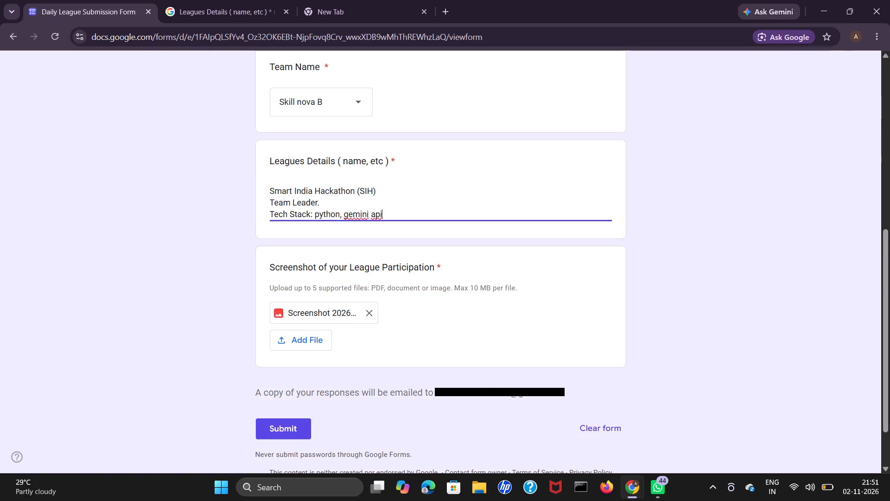
{"action": "scroll", "coordinate": [395, 214], "scroll_direction": "down", "scroll_amount": 2}
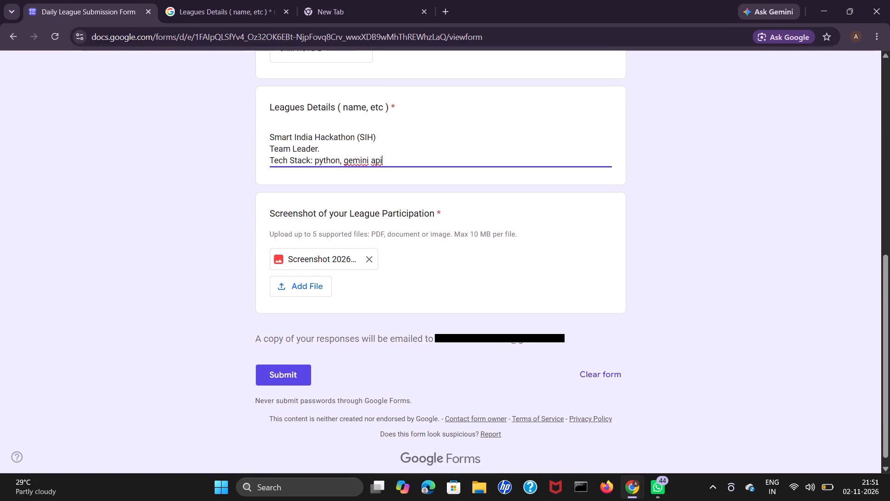
{"action": "scroll", "coordinate": [400, 304], "scroll_direction": "up", "scroll_amount": 2}
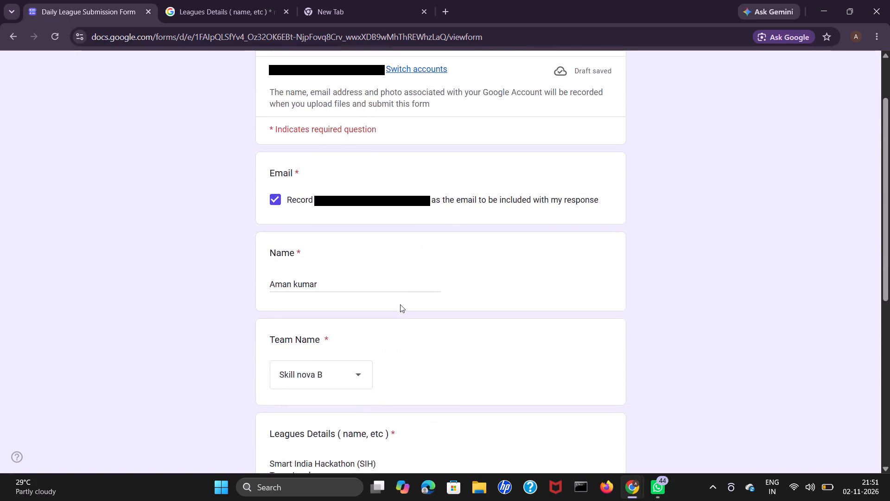
{"action": "scroll", "coordinate": [400, 304], "scroll_direction": "down", "scroll_amount": 4}
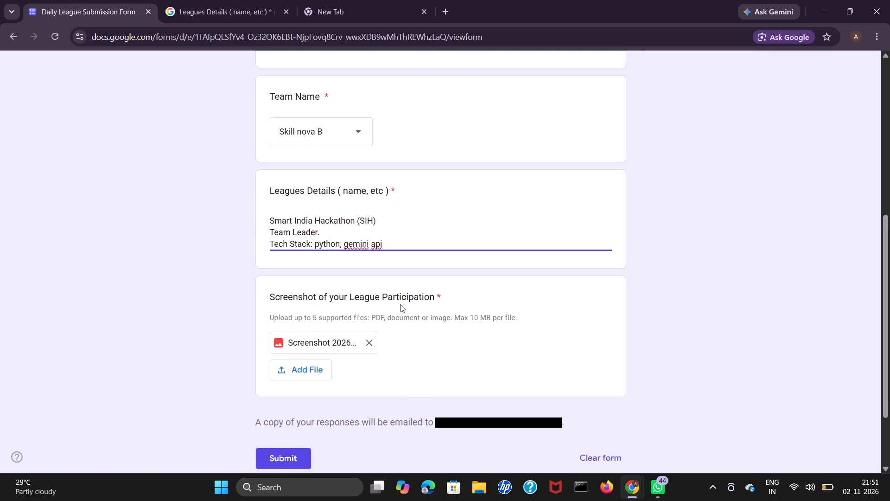
{"action": "scroll", "coordinate": [400, 304], "scroll_direction": "down", "scroll_amount": 2}
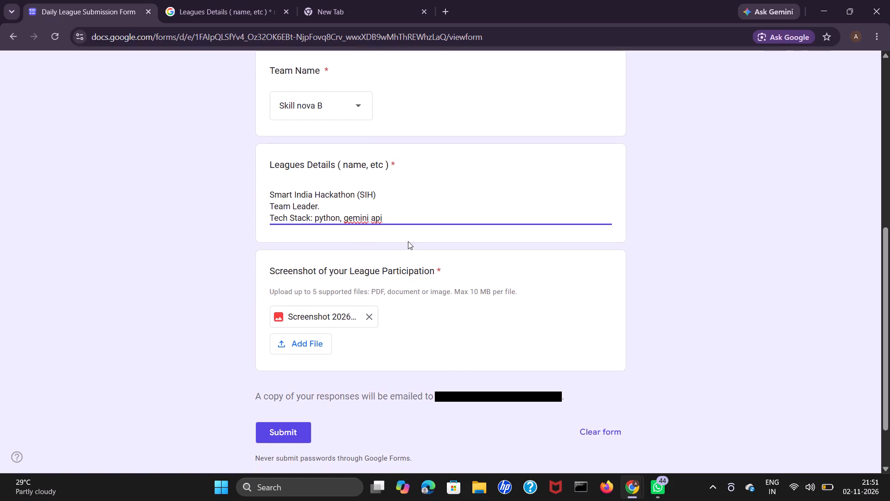
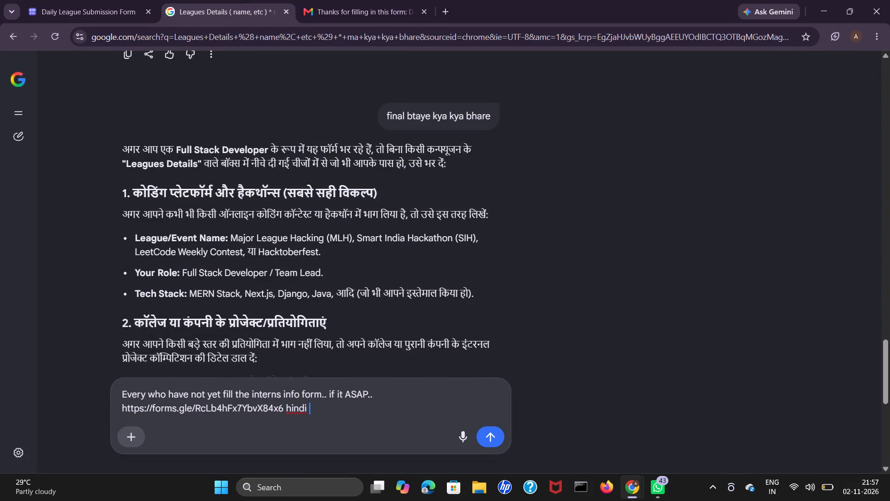
Finish the prompt about the interns info form message with "hindi ma samjhe", send it, and read the Hindi explanation.
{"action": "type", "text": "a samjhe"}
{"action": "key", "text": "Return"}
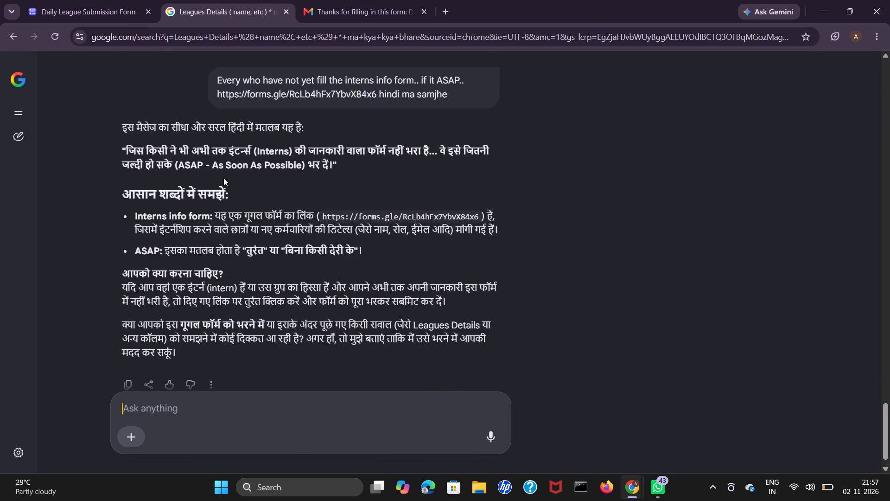
{"action": "scroll", "coordinate": [273, 173], "scroll_direction": "down", "scroll_amount": 1}
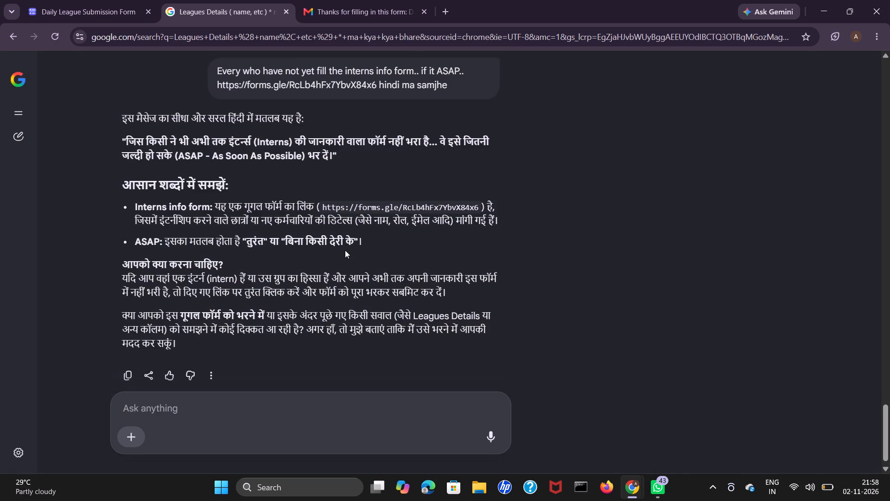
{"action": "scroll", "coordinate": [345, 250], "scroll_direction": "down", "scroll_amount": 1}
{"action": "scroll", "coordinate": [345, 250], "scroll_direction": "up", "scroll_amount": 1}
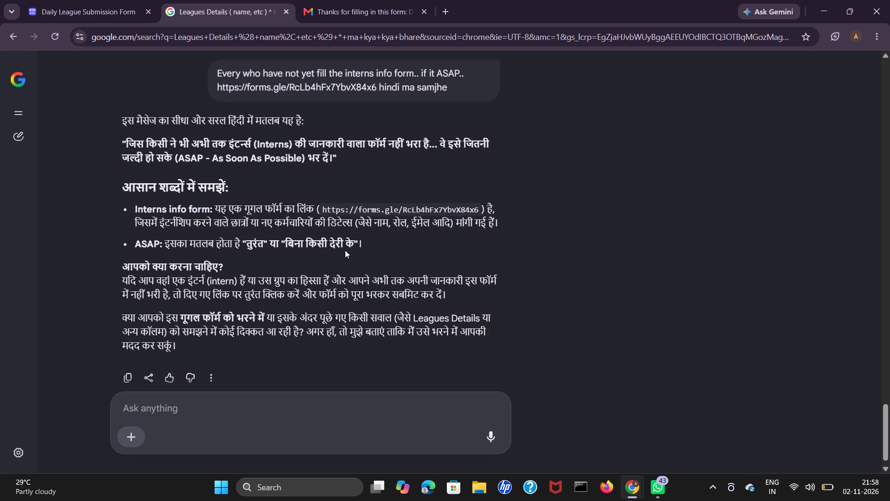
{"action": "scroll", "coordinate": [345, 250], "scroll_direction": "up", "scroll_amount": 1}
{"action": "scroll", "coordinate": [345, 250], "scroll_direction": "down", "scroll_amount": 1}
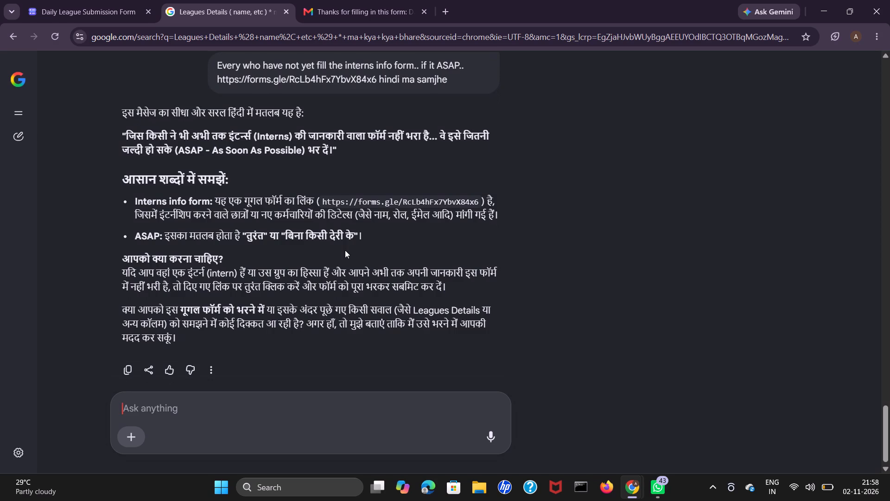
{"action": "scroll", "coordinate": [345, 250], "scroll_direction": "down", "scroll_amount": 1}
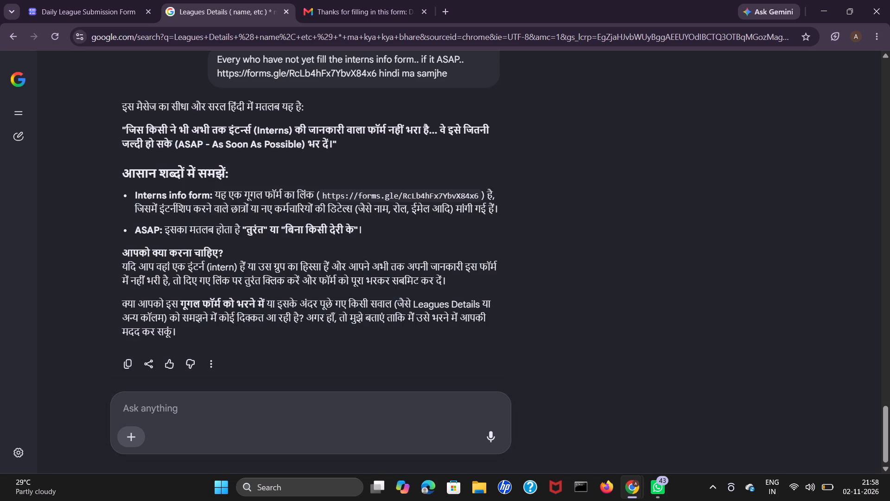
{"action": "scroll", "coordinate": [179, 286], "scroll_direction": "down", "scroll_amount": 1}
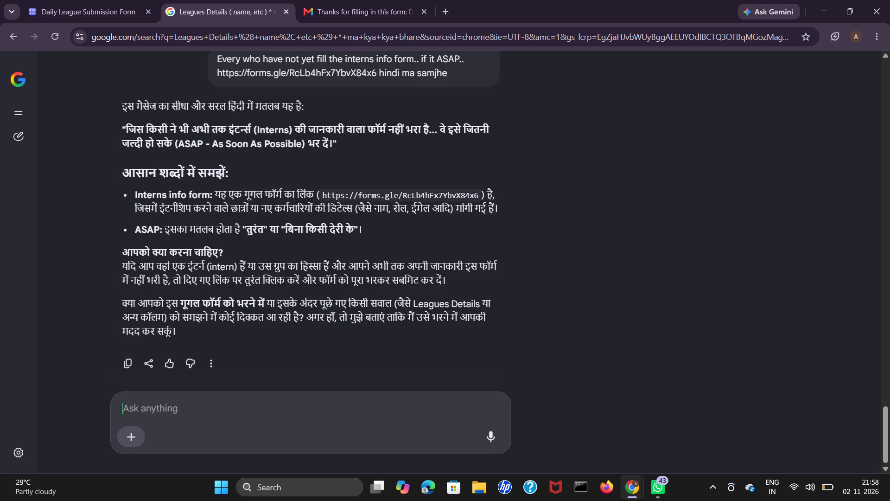
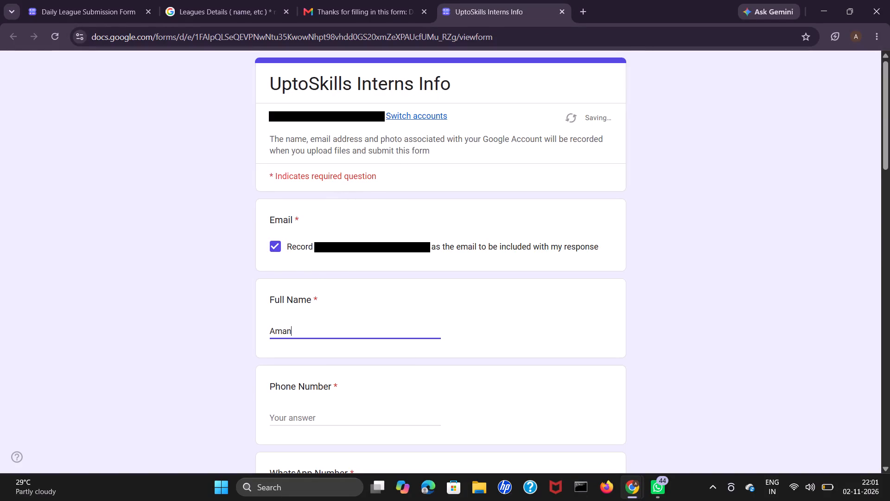
Complete the Full Name answer in the UptoSkills Interns Info form by adding the surname after the first name.
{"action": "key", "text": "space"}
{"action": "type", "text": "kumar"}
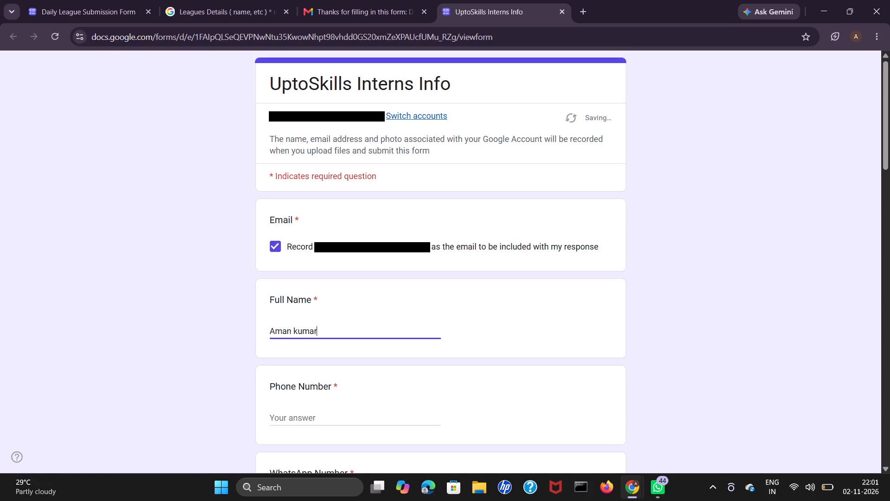
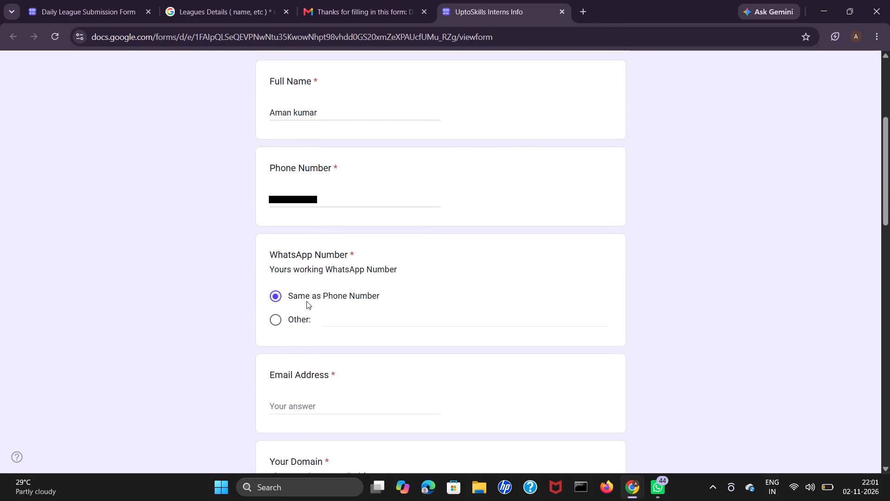
Fill in the Email Address field with the saved e-mail address suggestion.
{"action": "scroll", "coordinate": [339, 311], "scroll_direction": "down", "scroll_amount": 1}
{"action": "left_click", "coordinate": [322, 341]}
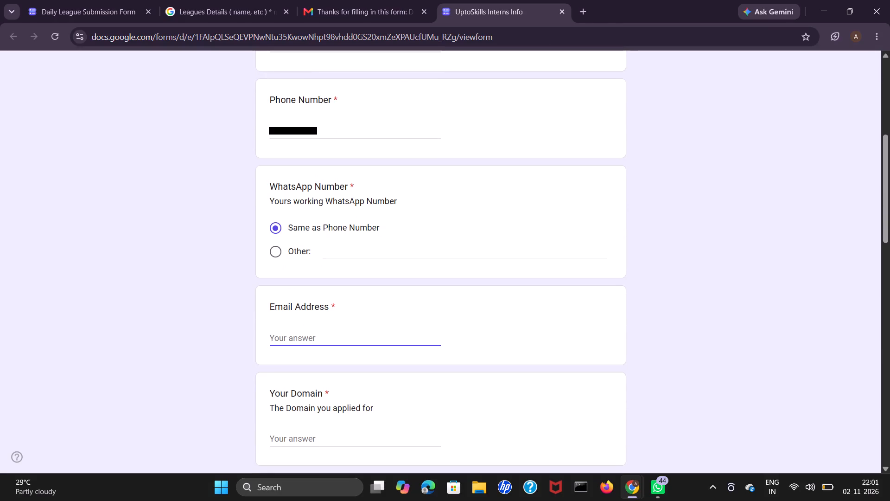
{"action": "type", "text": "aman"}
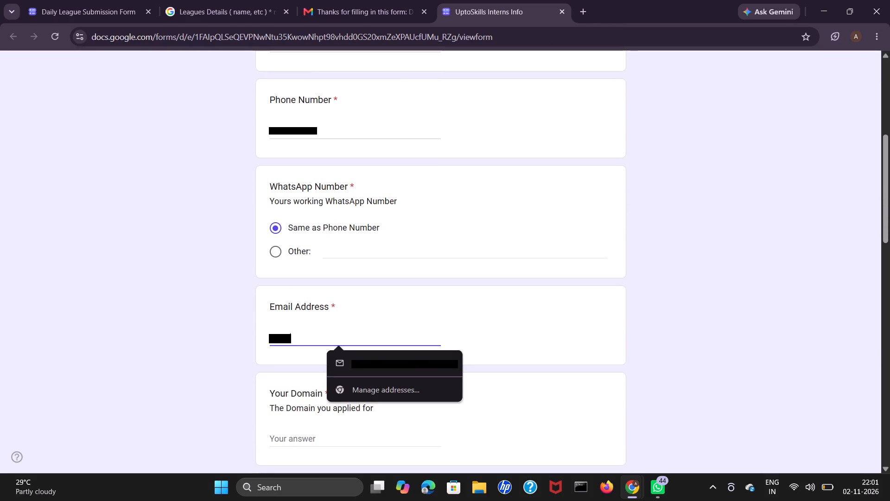
{"action": "left_click", "coordinate": [363, 354]}
Look through the remaining questions of the interns form, from Your Domain down to Collage Name, to see what they require.
{"action": "scroll", "coordinate": [363, 354], "scroll_direction": "down", "scroll_amount": 2}
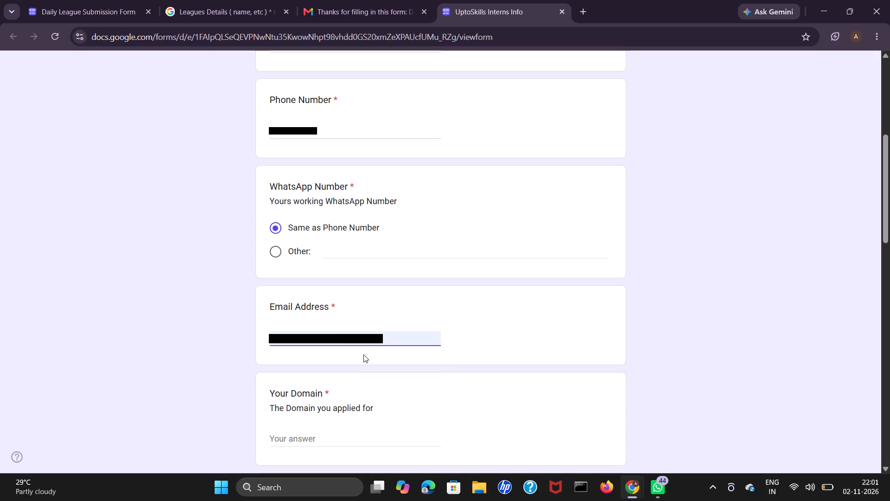
{"action": "scroll", "coordinate": [363, 354], "scroll_direction": "down", "scroll_amount": 1}
{"action": "scroll", "coordinate": [247, 392], "scroll_direction": "down", "scroll_amount": 2}
{"action": "scroll", "coordinate": [362, 339], "scroll_direction": "down", "scroll_amount": 3}
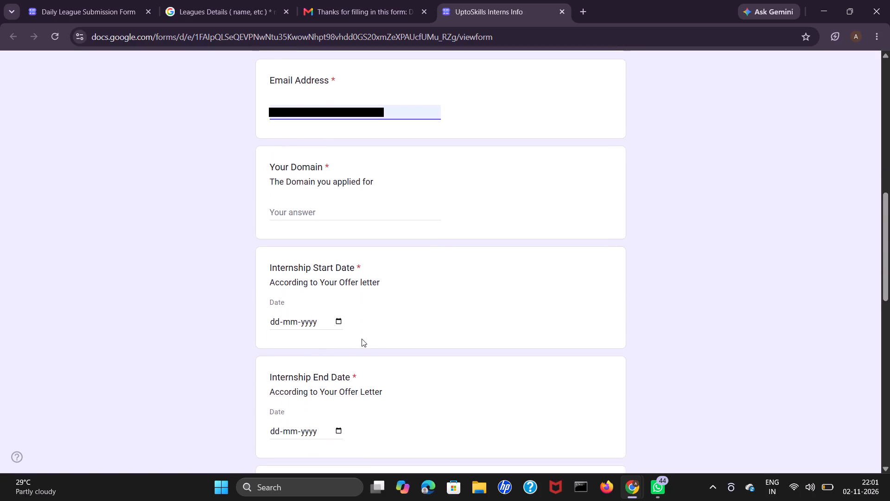
{"action": "scroll", "coordinate": [362, 339], "scroll_direction": "down", "scroll_amount": 4}
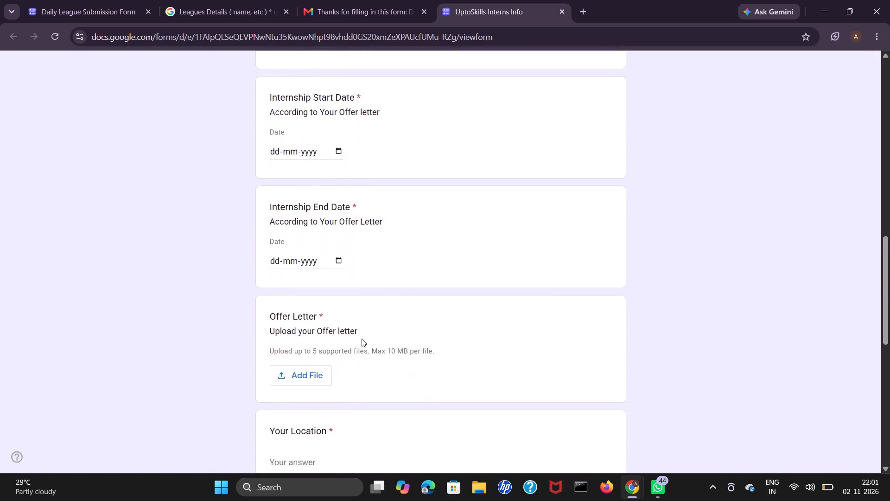
{"action": "scroll", "coordinate": [362, 339], "scroll_direction": "down", "scroll_amount": 4}
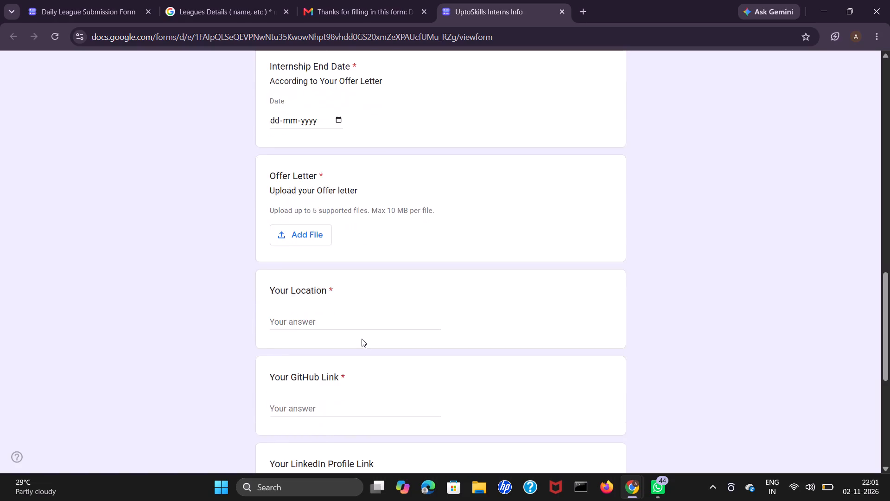
{"action": "scroll", "coordinate": [362, 339], "scroll_direction": "down", "scroll_amount": 4}
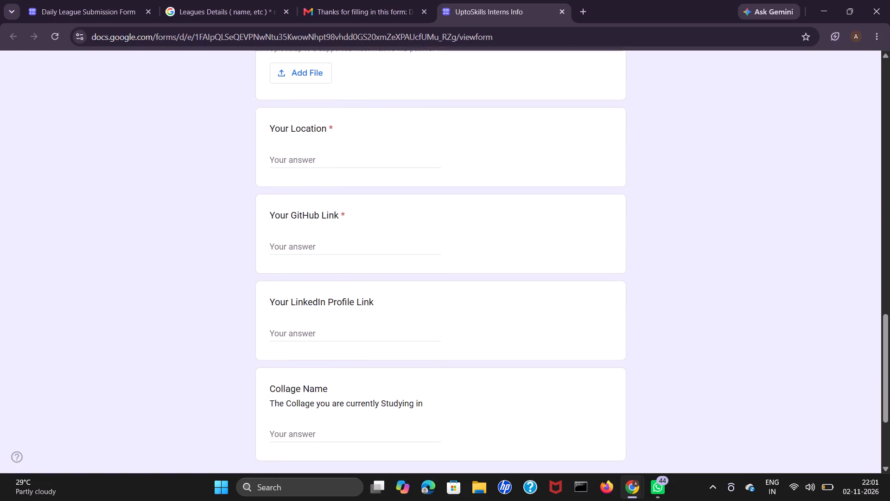
{"action": "scroll", "coordinate": [362, 339], "scroll_direction": "down", "scroll_amount": 2}
{"action": "scroll", "coordinate": [362, 339], "scroll_direction": "up", "scroll_amount": 4}
{"action": "scroll", "coordinate": [362, 339], "scroll_direction": "down", "scroll_amount": 1}
{"action": "scroll", "coordinate": [362, 339], "scroll_direction": "up", "scroll_amount": 2}
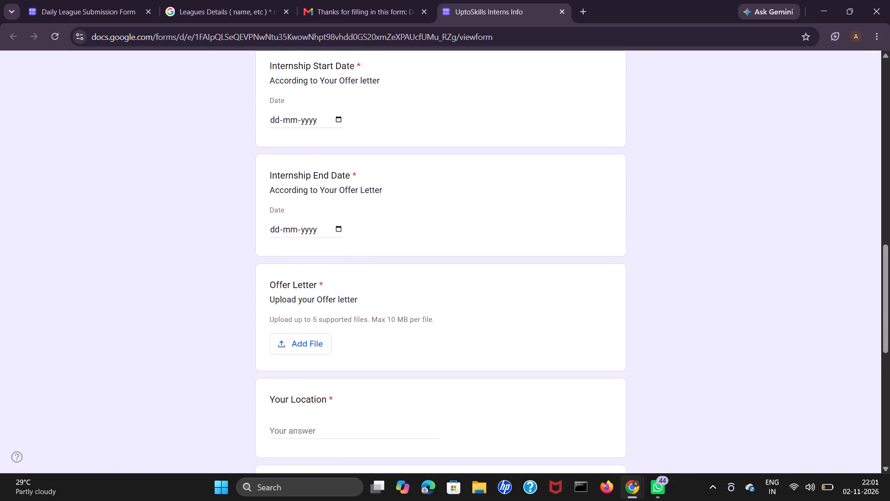
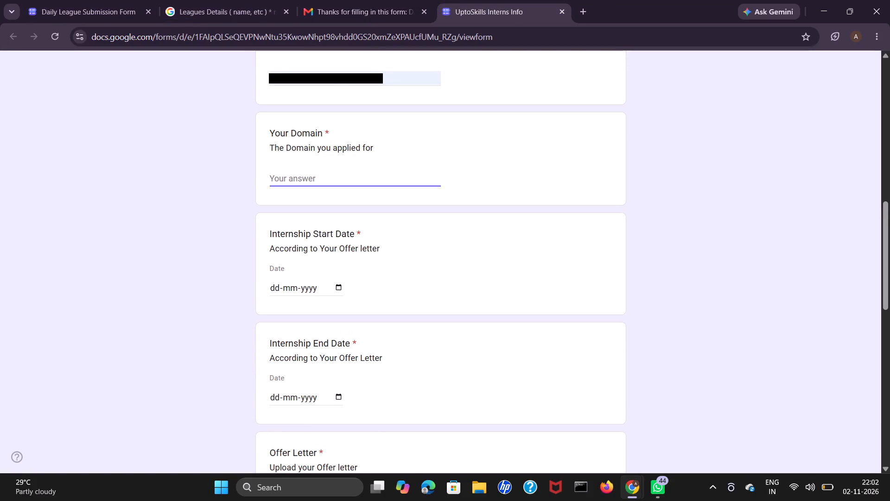
Start filling in the required Your Domain answer with the domain applied for, beginning with "f".
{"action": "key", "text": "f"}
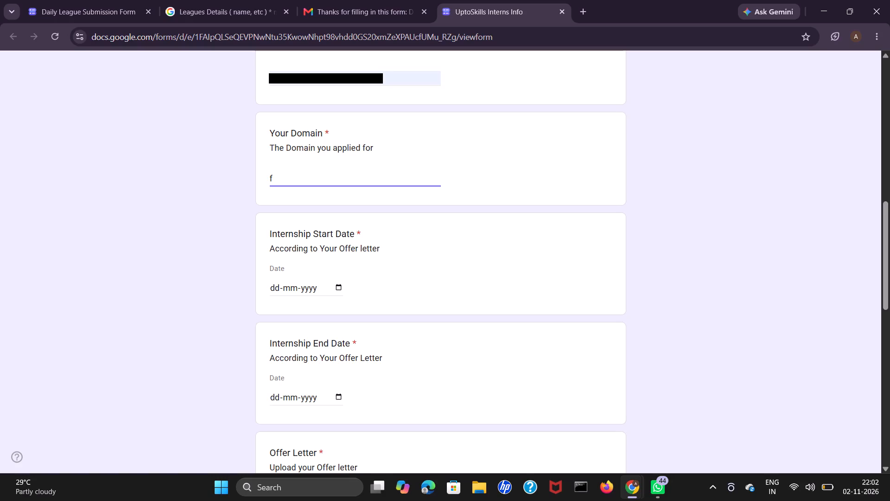
Enter "Full stack Development intern" as the domain applied for.
{"action": "key", "text": "BackSpace"}
{"action": "type", "text": "Full s"}
{"action": "type", "text": "tack d"}
{"action": "key", "text": "BackSpace"}
{"action": "type", "text": "Devlopment"}
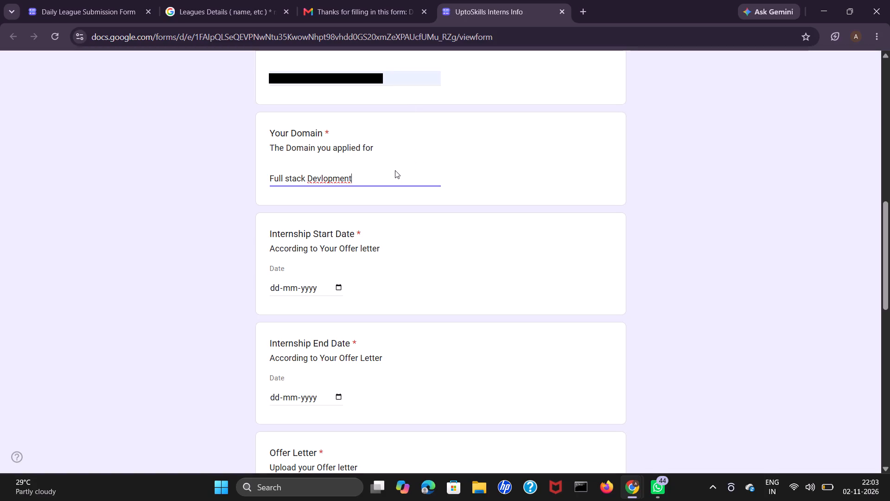
{"action": "key", "text": "BackSpace"}
{"action": "key", "text": "BackSpace"}
{"action": "key", "text": "BackSpace"}
{"action": "key", "text": "BackSpace"}
{"action": "key", "text": "BackSpace"}
{"action": "key", "text": "BackSpace"}
{"action": "key", "text": "BackSpace"}
{"action": "key", "text": "e"}
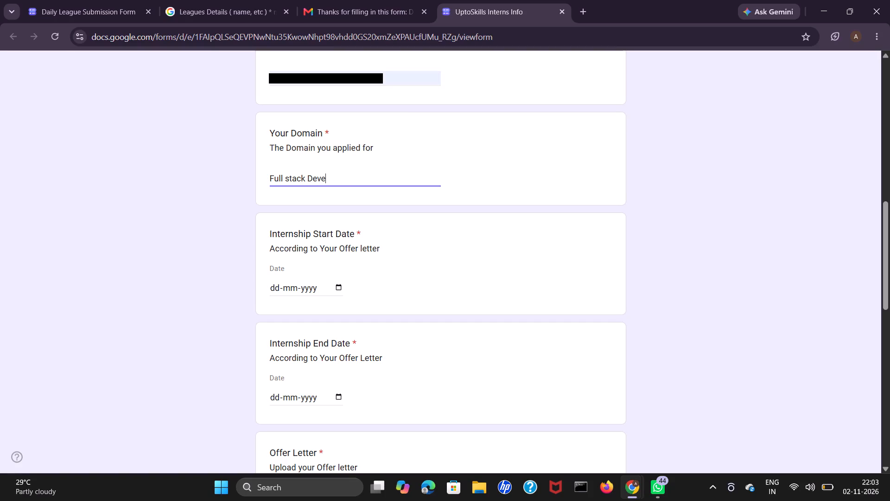
{"action": "type", "text": "lop"}
{"action": "type", "text": "ment"}
{"action": "key", "text": "space"}
{"action": "type", "text": "intern"}
Look through the remaining form questions, from the internship dates to the offer letter, location, GitHub and LinkedIn fields.
{"action": "scroll", "coordinate": [432, 162], "scroll_direction": "down", "scroll_amount": 4}
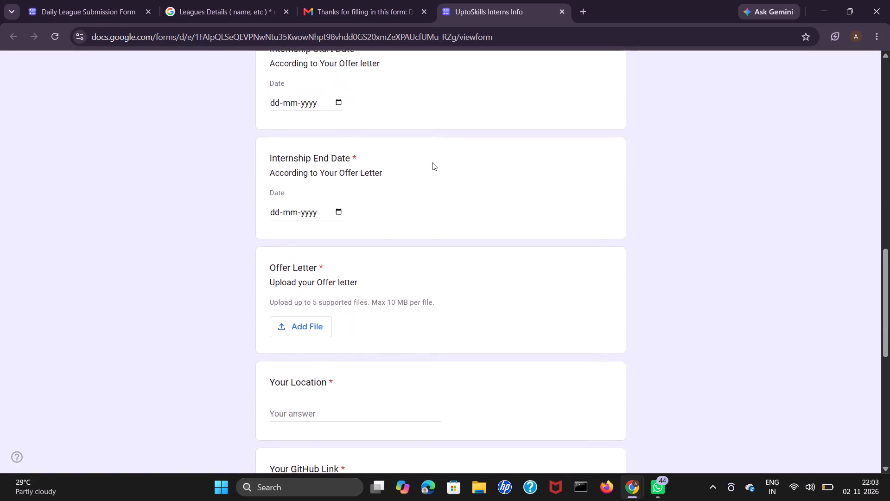
{"action": "scroll", "coordinate": [432, 162], "scroll_direction": "down", "scroll_amount": 3}
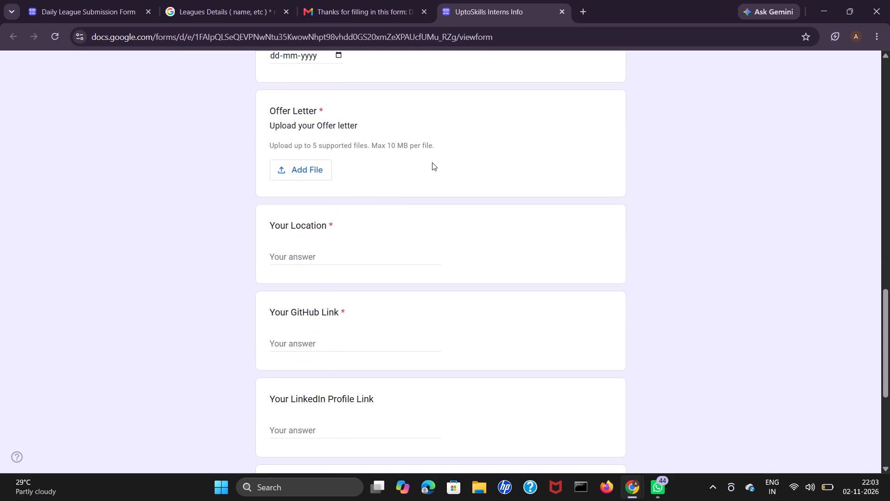
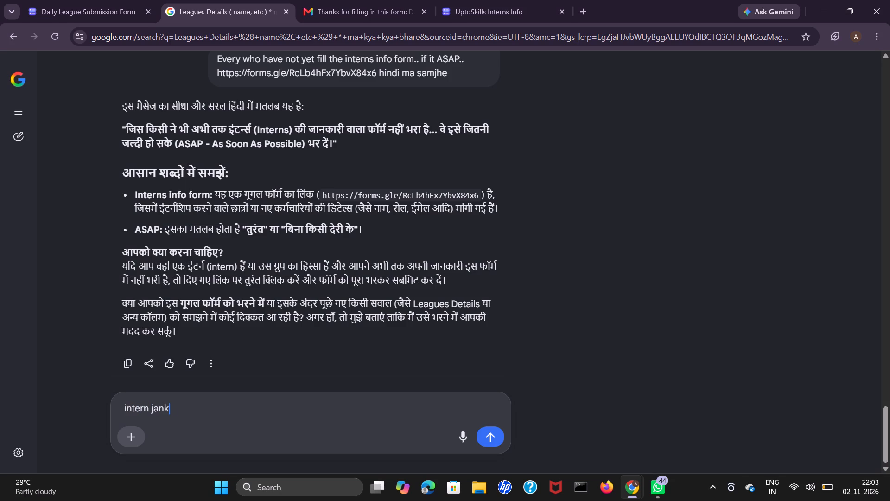
Ask the AI chat what intern information means with the question "intern jankari ka matlab".
{"action": "type", "text": "ri ka m"}
{"action": "type", "text": "atlab"}
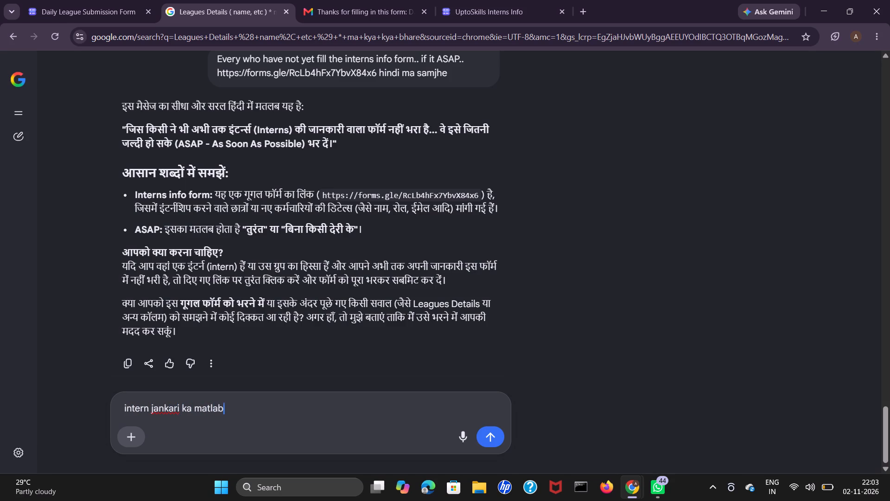
{"action": "key", "text": "Return"}
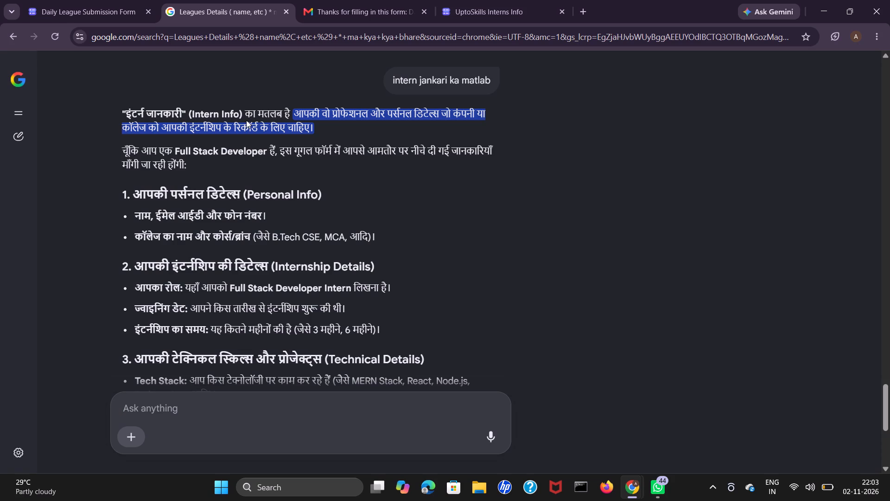
Read through the answer about the personal, internship and technical details an intern info form asks for.
{"action": "scroll", "coordinate": [296, 125], "scroll_direction": "down", "scroll_amount": 1}
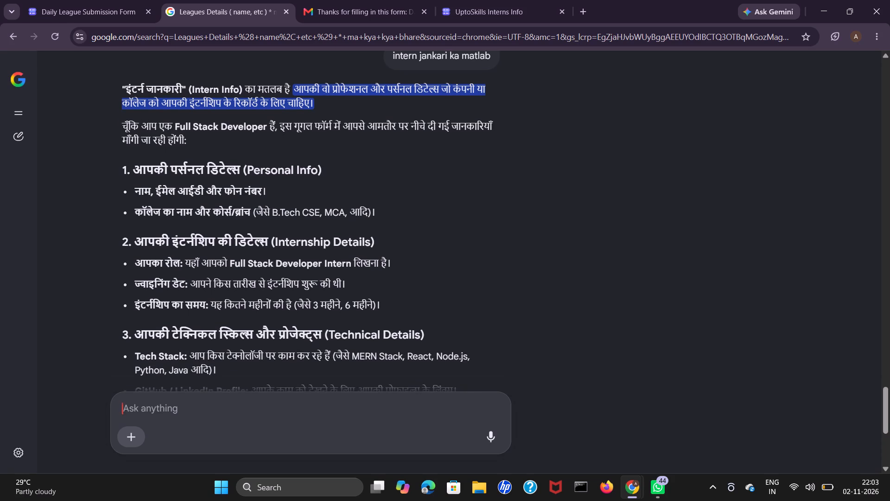
{"action": "scroll", "coordinate": [296, 125], "scroll_direction": "down", "scroll_amount": 2}
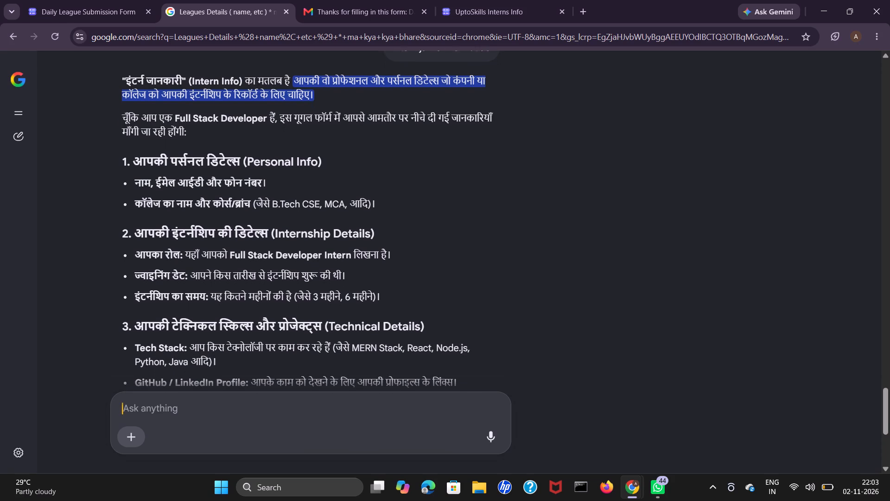
{"action": "scroll", "coordinate": [296, 125], "scroll_direction": "down", "scroll_amount": 2}
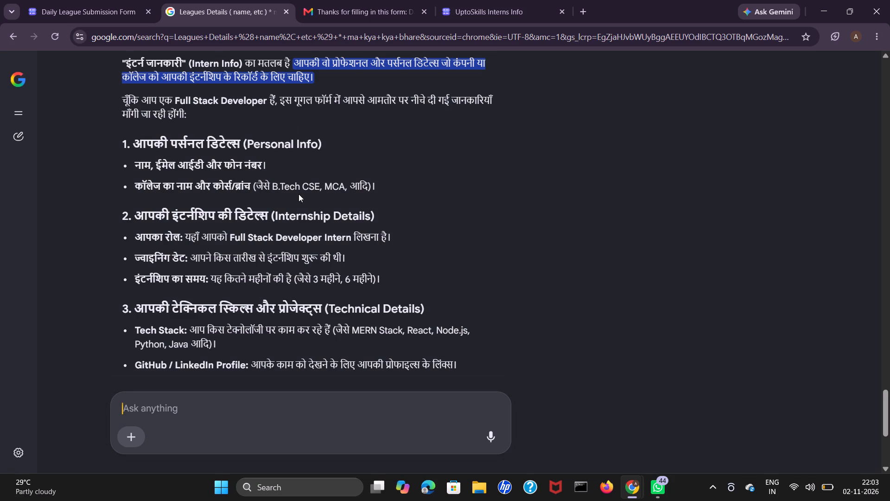
{"action": "scroll", "coordinate": [299, 194], "scroll_direction": "down", "scroll_amount": 2}
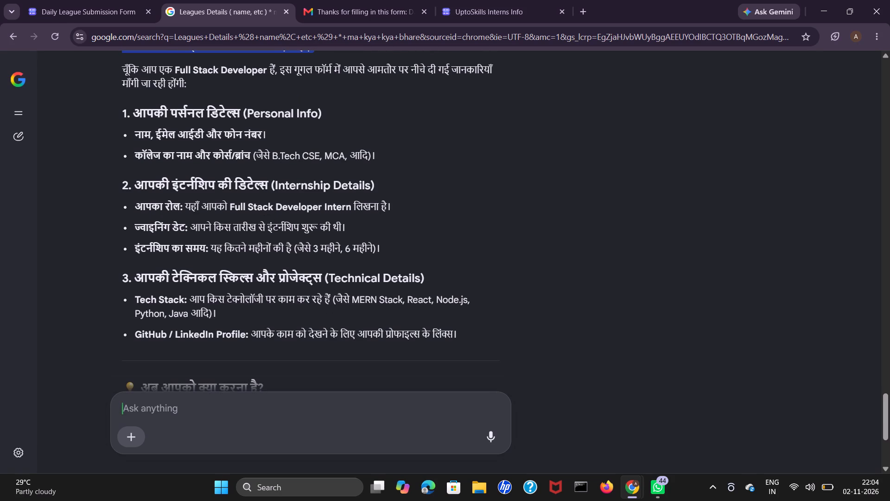
{"action": "scroll", "coordinate": [220, 288], "scroll_direction": "down", "scroll_amount": 5}
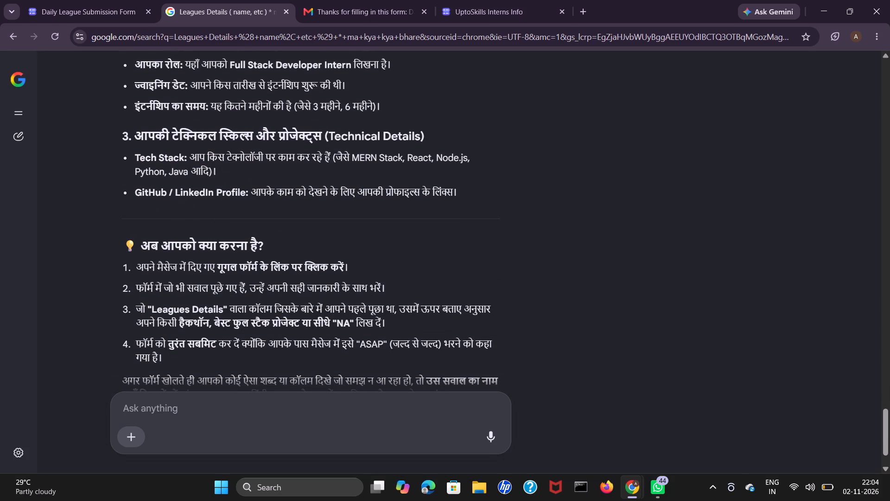
{"action": "scroll", "coordinate": [245, 272], "scroll_direction": "down", "scroll_amount": 1}
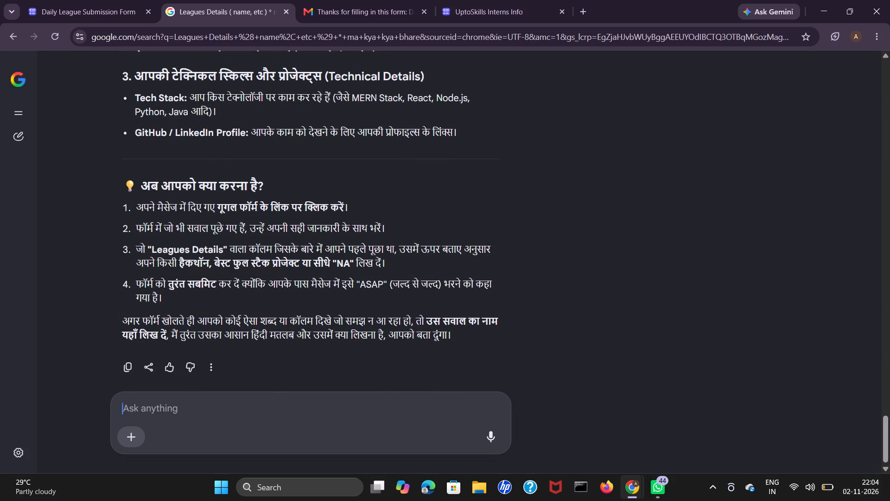
Ask the AI chat whether to fill in the form after the internship has begun: "hamara intership start ho gya fir bhe bhare".
{"action": "left_click", "coordinate": [279, 405]}
{"action": "key", "text": "space"}
{"action": "type", "text": "ham"}
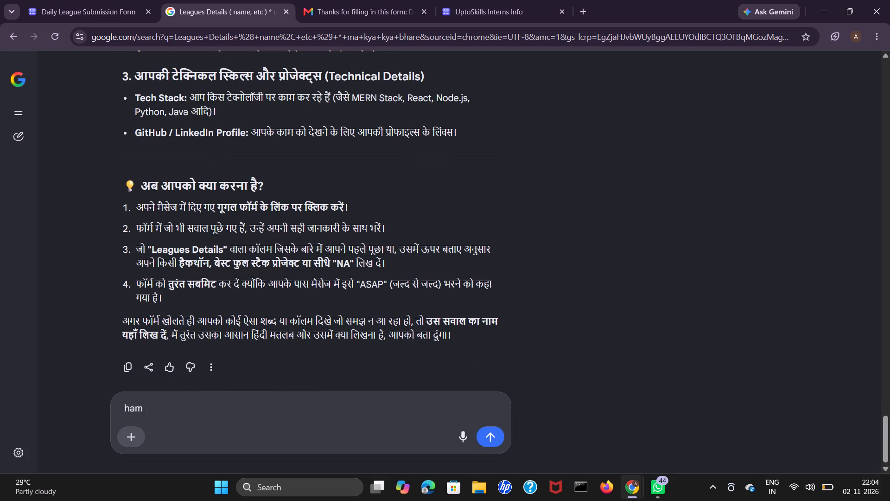
{"action": "type", "text": "ara intership start ho gya fir bhe"}
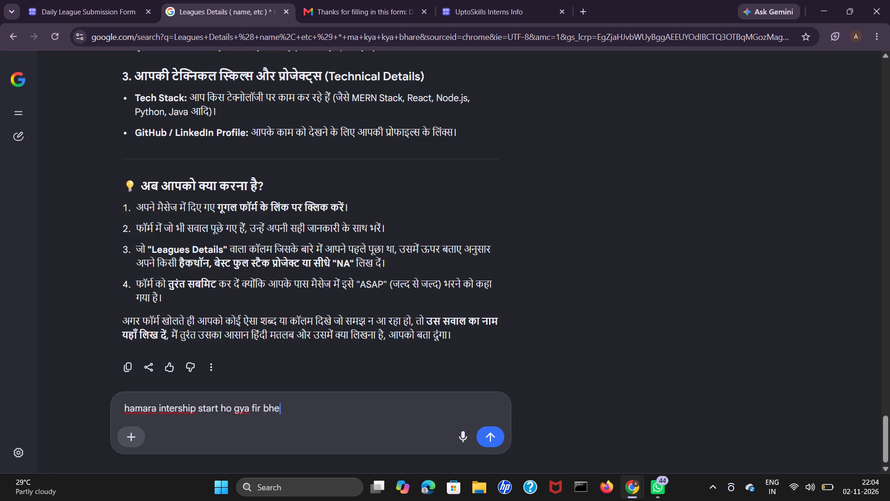
{"action": "key", "text": "space"}
{"action": "type", "text": "bhare"}
{"action": "key", "text": "Return"}
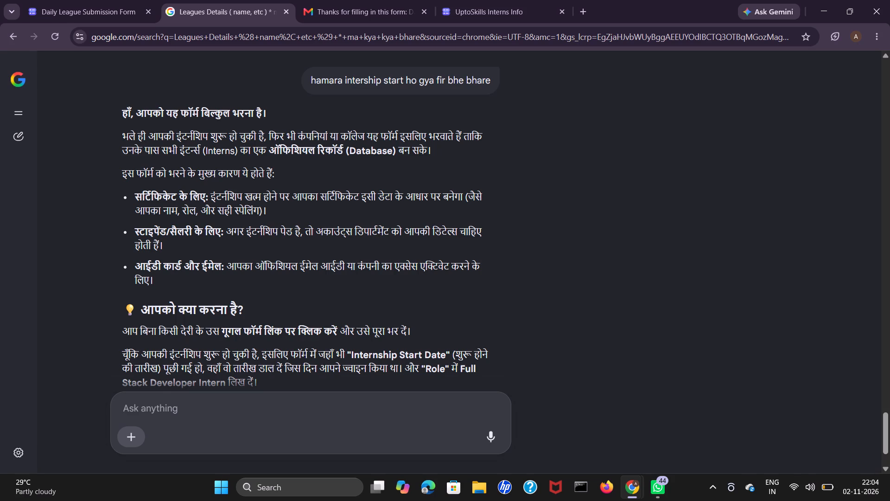
Return to the UptoSkills Interns Info form and set the Internship Start Date to 25-10-2026.
{"action": "left_click", "coordinate": [470, 0]}
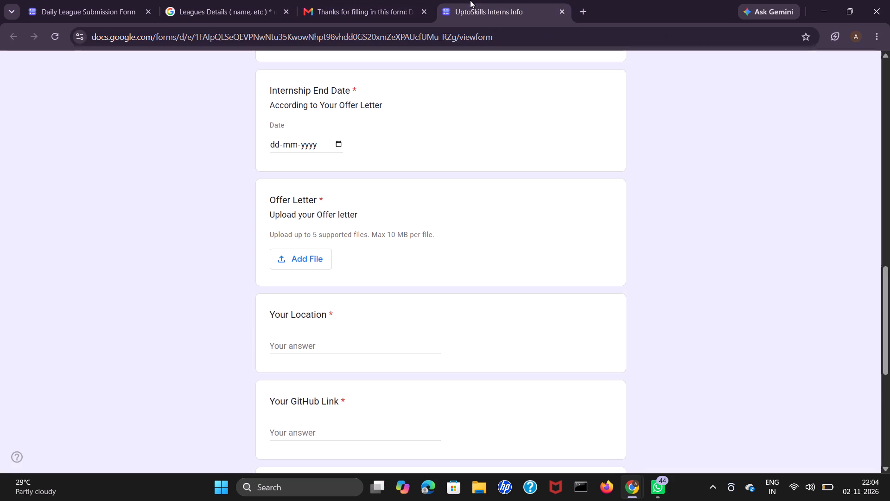
{"action": "scroll", "coordinate": [400, 250], "scroll_direction": "up", "scroll_amount": 2}
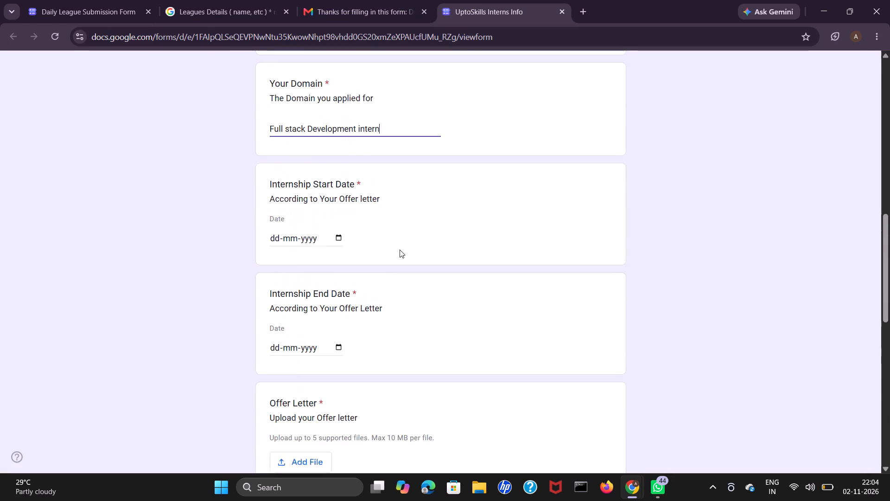
{"action": "scroll", "coordinate": [400, 250], "scroll_direction": "up", "scroll_amount": 1}
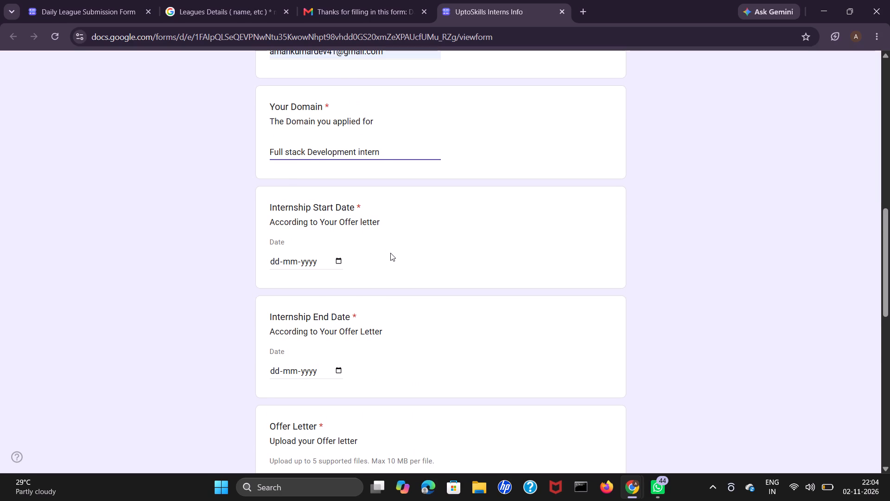
{"action": "left_click", "coordinate": [273, 256]}
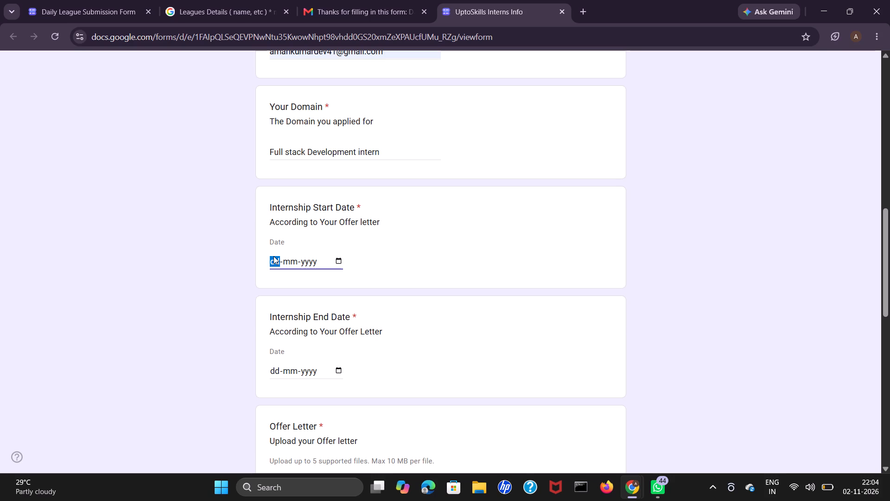
{"action": "key", "text": "2"}
{"action": "key", "text": "5"}
{"action": "key", "text": "1"}
{"action": "key", "text": "0"}
{"action": "key", "text": "2"}
{"action": "type", "text": "02"}
{"action": "key", "text": "6"}
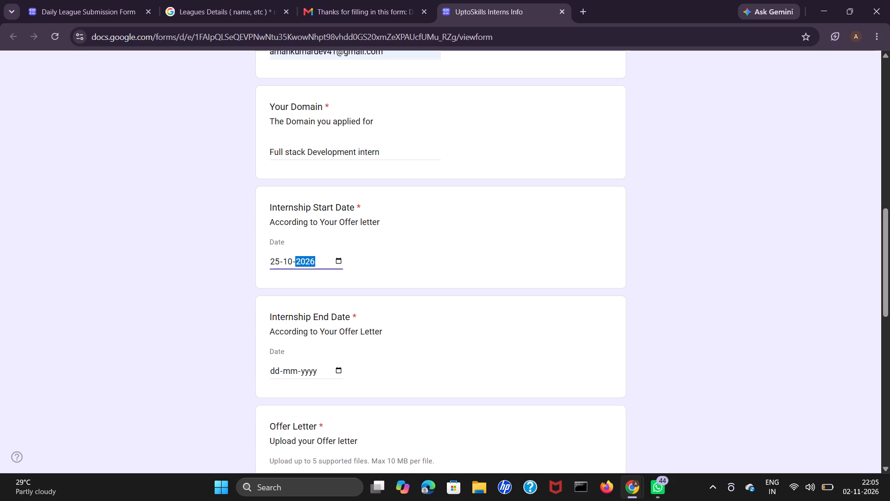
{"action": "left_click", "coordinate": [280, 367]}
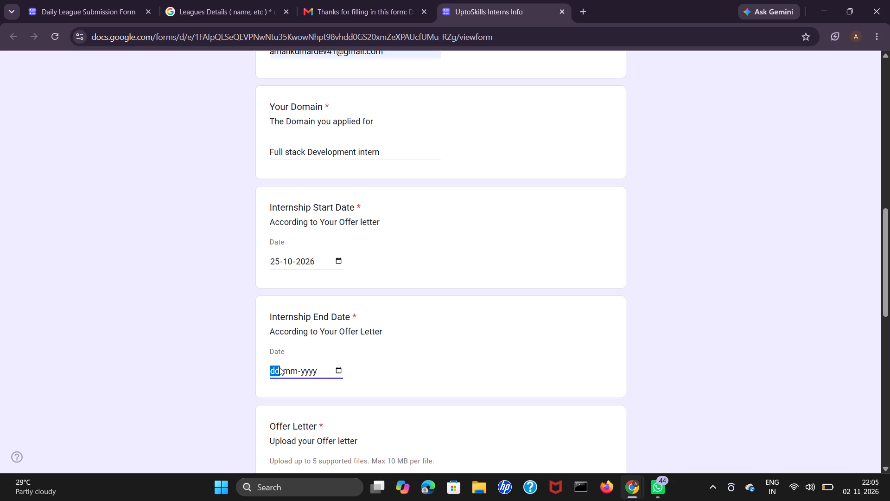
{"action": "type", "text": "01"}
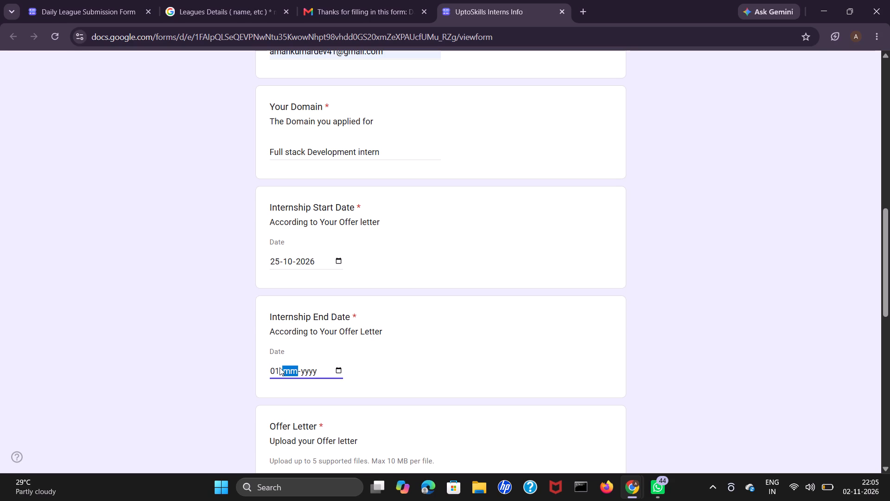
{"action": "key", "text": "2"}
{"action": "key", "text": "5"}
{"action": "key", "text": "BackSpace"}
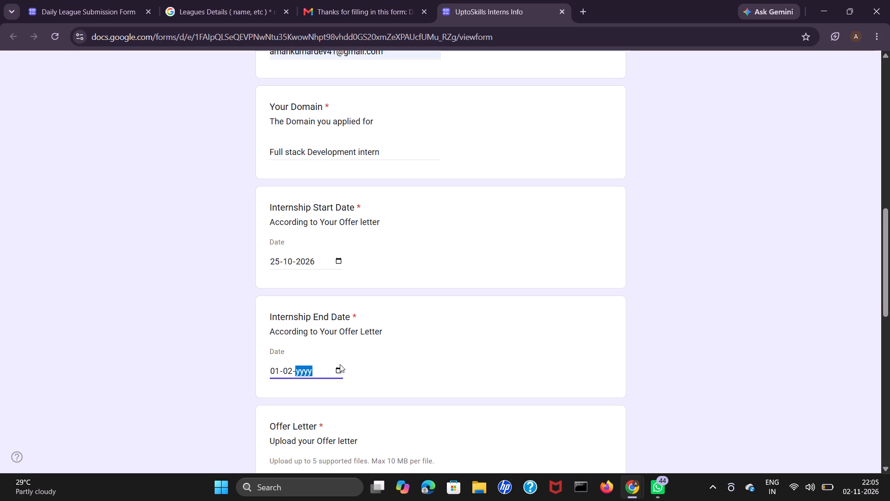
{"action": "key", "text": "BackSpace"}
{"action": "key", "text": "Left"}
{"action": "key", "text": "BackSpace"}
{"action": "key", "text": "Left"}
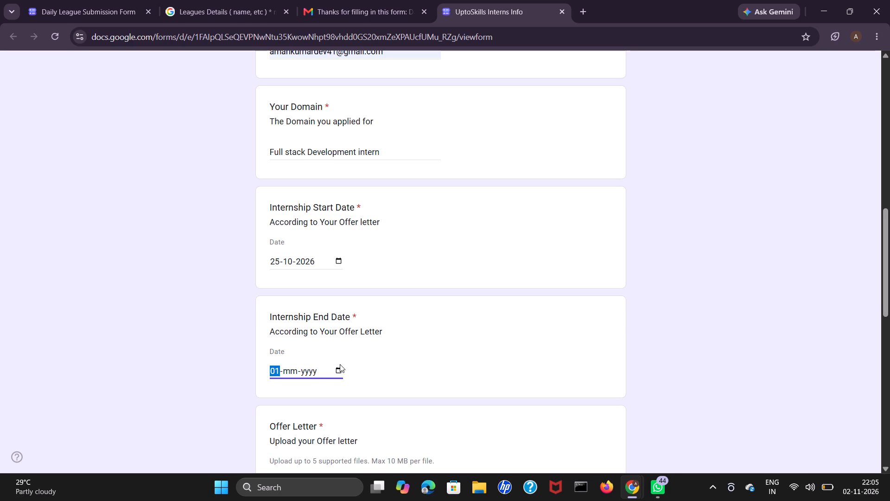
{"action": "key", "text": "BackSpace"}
Set the Internship End Date to 25-01-2027.
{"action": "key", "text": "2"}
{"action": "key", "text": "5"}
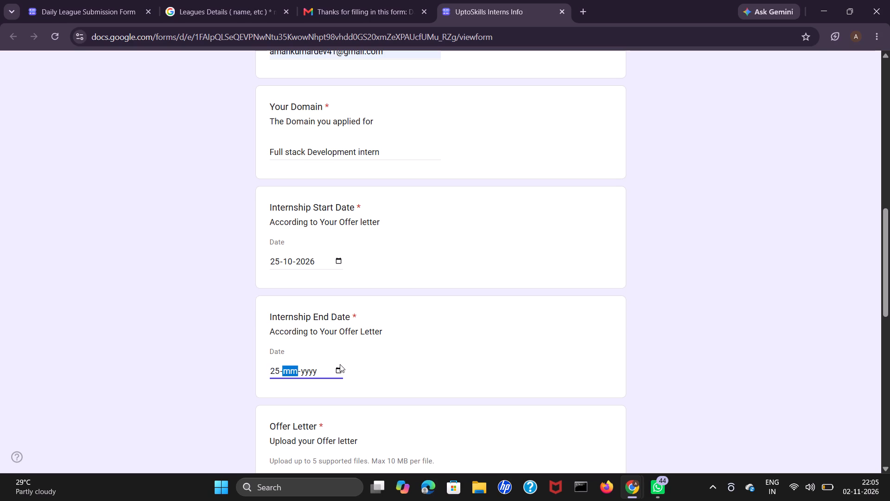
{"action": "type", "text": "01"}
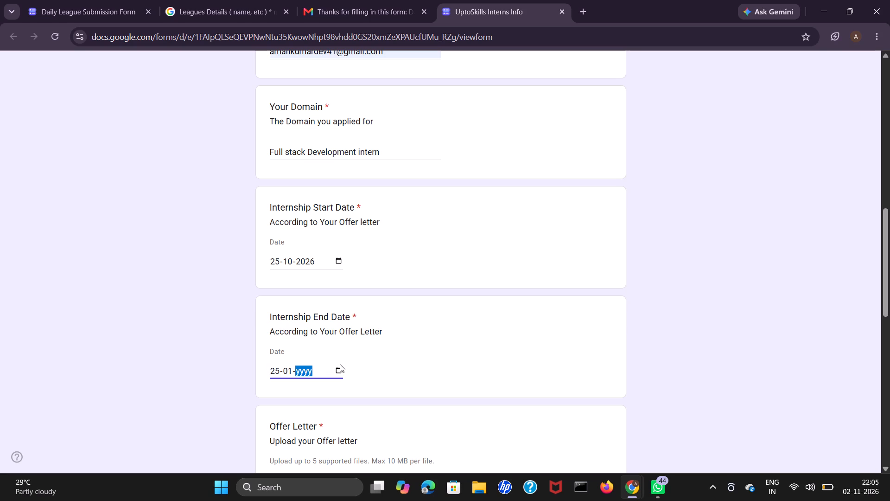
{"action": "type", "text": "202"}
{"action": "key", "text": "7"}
Open the file upload for the Offer Letter question in the interns form.
{"action": "scroll", "coordinate": [340, 364], "scroll_direction": "down", "scroll_amount": 2}
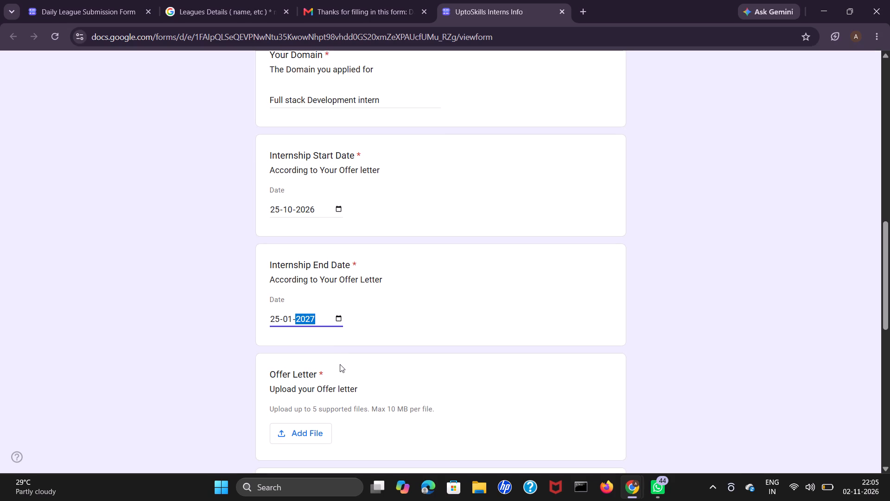
{"action": "scroll", "coordinate": [340, 364], "scroll_direction": "down", "scroll_amount": 2}
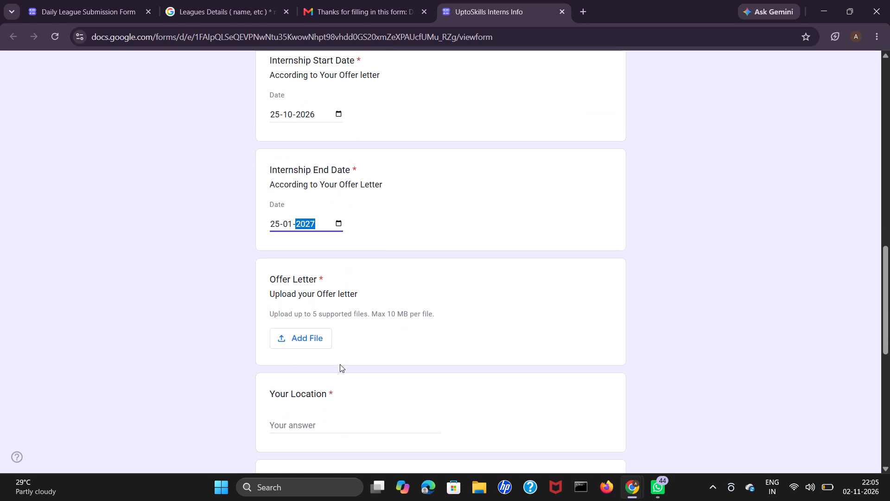
{"action": "left_click", "coordinate": [319, 341]}
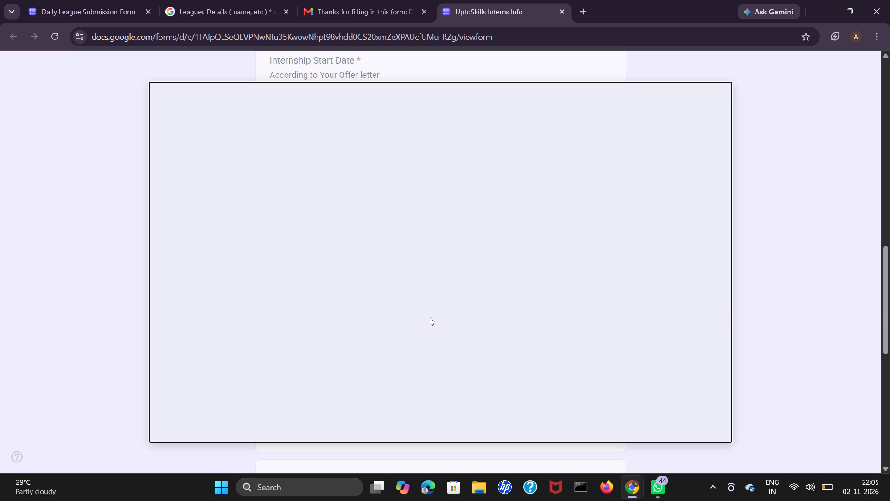
{"action": "left_click", "coordinate": [569, 291]}
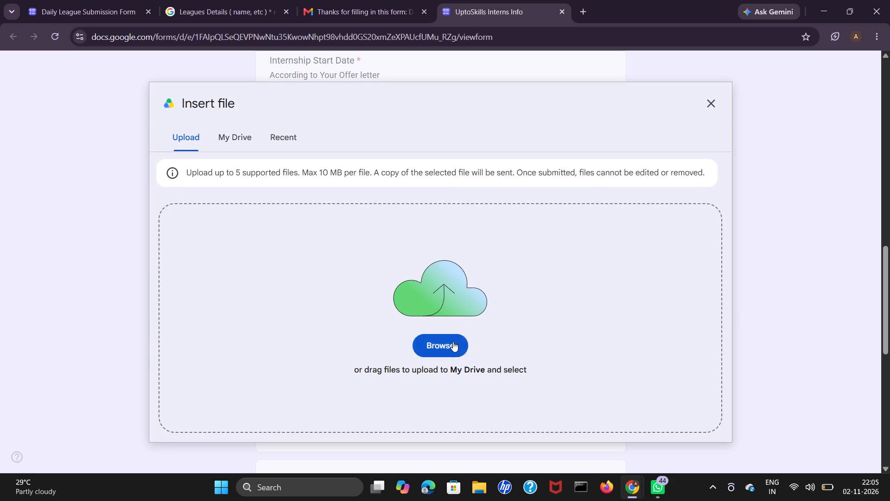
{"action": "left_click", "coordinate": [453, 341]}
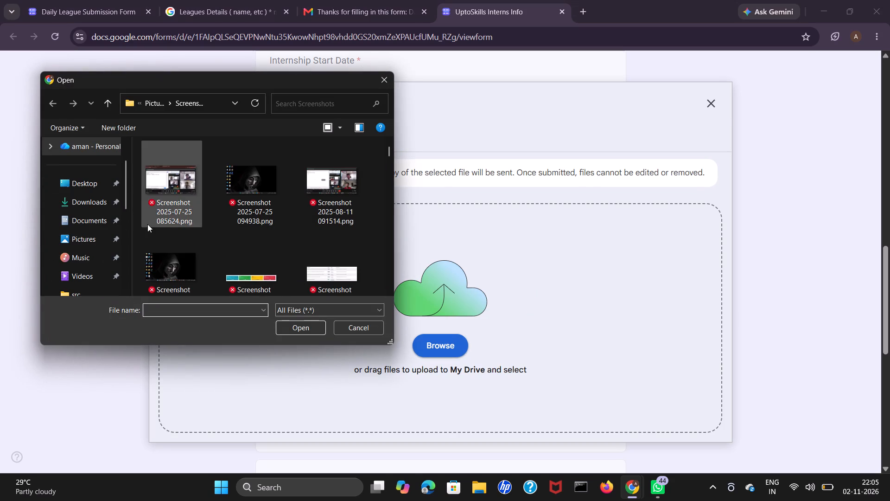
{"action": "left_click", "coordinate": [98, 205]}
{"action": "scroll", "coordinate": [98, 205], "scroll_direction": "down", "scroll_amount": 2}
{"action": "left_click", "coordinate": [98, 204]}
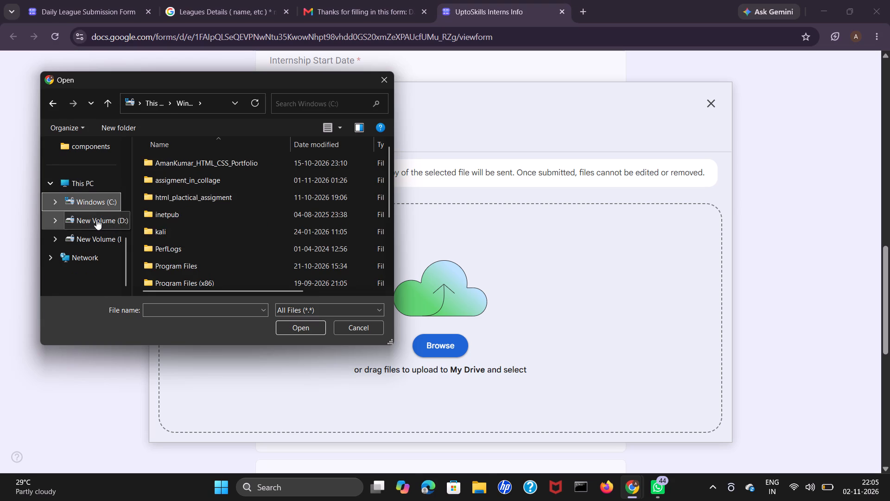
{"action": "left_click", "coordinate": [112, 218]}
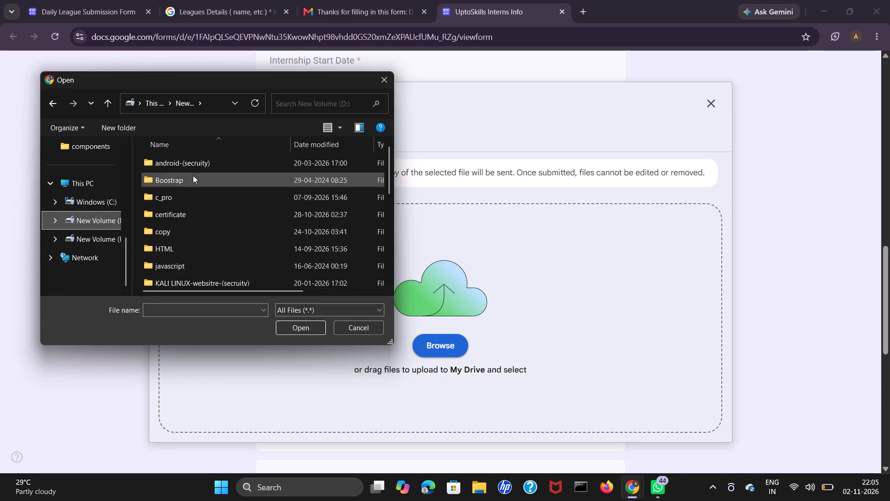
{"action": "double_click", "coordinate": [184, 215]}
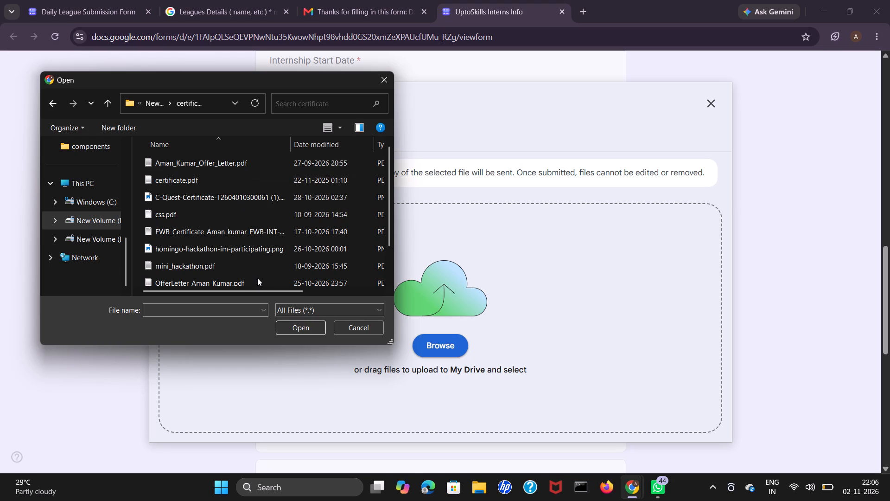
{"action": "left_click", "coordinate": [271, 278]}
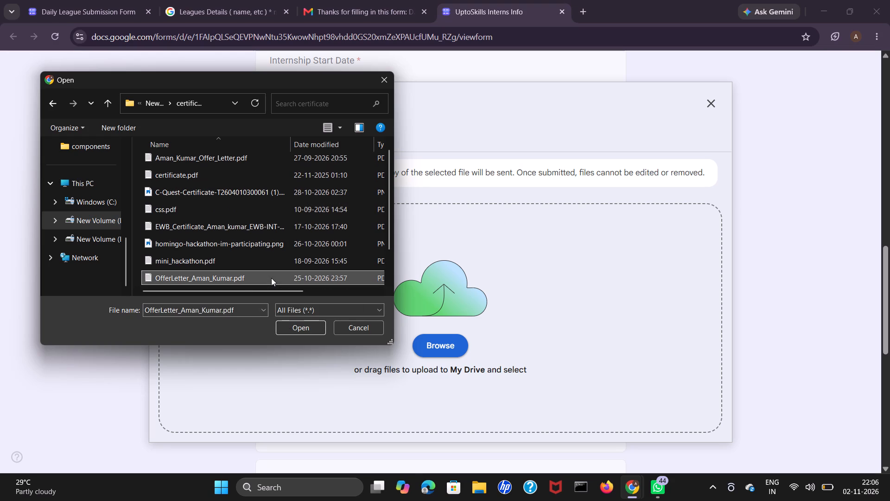
Open the offer letter PDF dated 25-10-2026 from the certificate folder on drive D in Google Chrome and check its contents.
{"action": "left_click", "coordinate": [482, 492]}
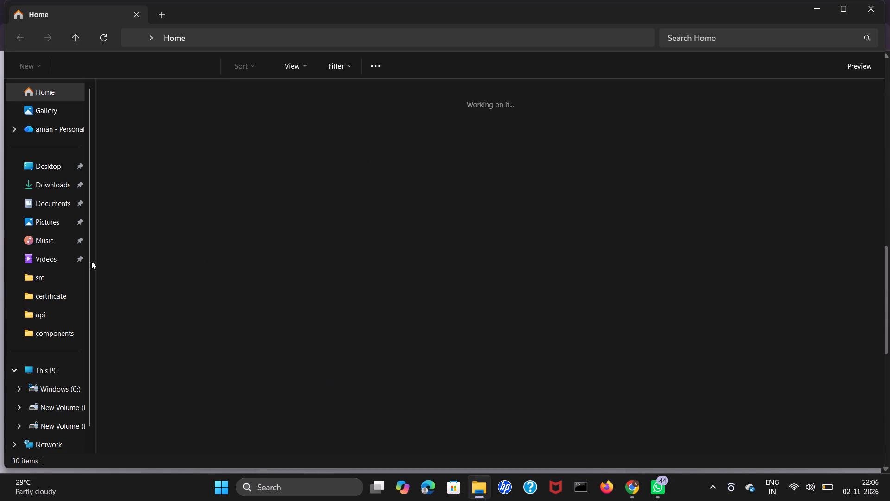
{"action": "left_click", "coordinate": [65, 391]}
{"action": "left_click", "coordinate": [63, 402]}
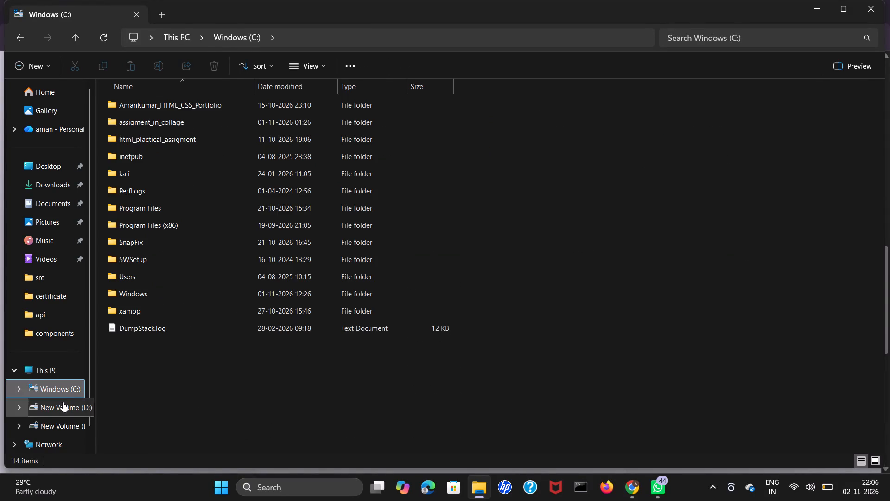
{"action": "double_click", "coordinate": [154, 159]}
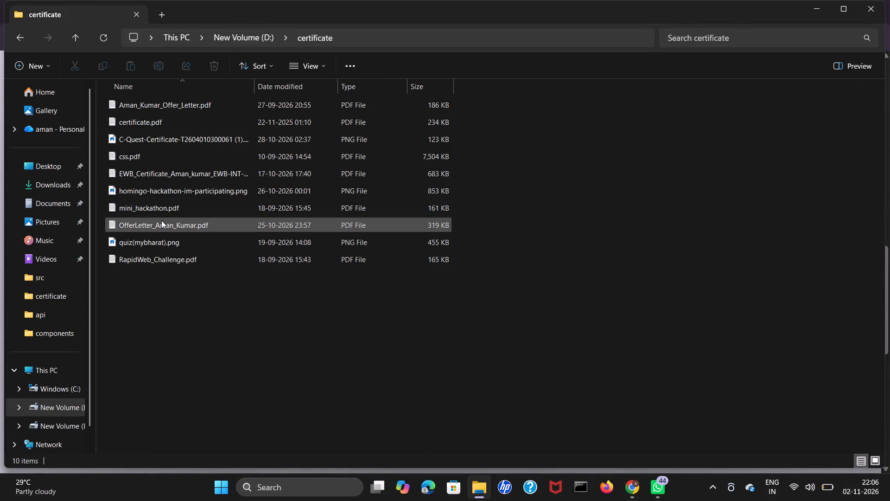
{"action": "left_click", "coordinate": [161, 224]}
{"action": "right_click", "coordinate": [161, 224]}
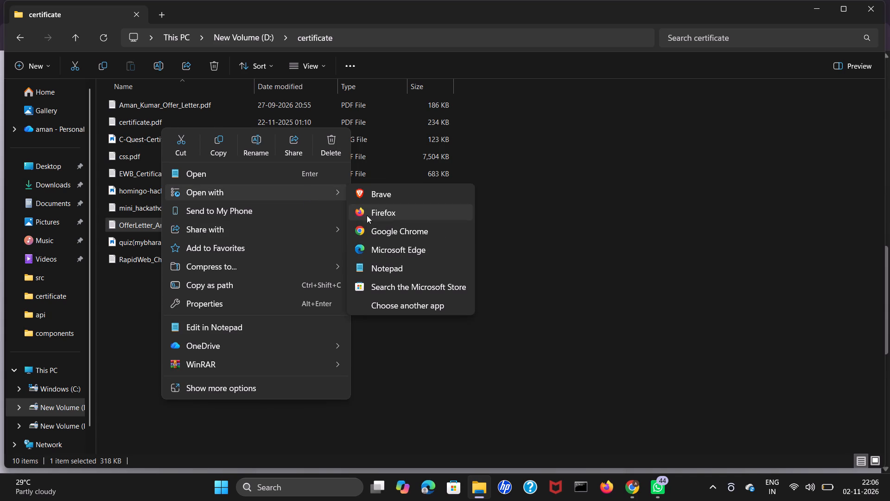
{"action": "left_click", "coordinate": [374, 233]}
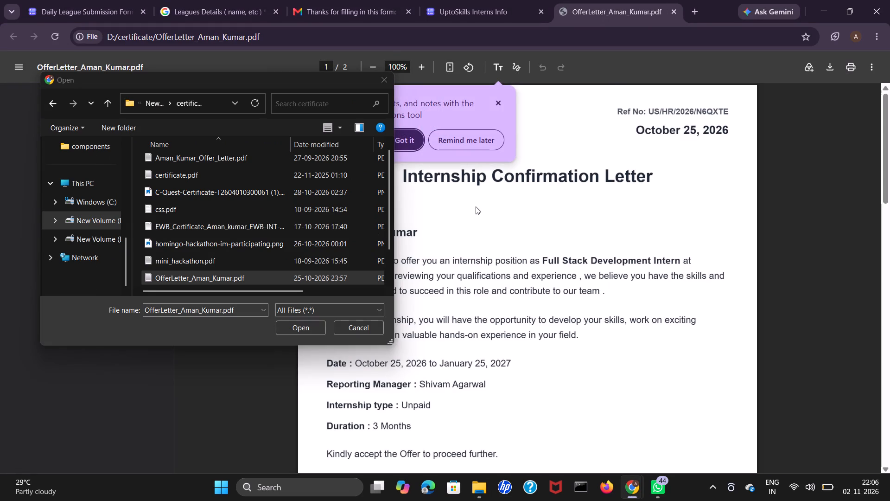
{"action": "left_click", "coordinate": [486, 230]}
{"action": "scroll", "coordinate": [486, 230], "scroll_direction": "down", "scroll_amount": 1}
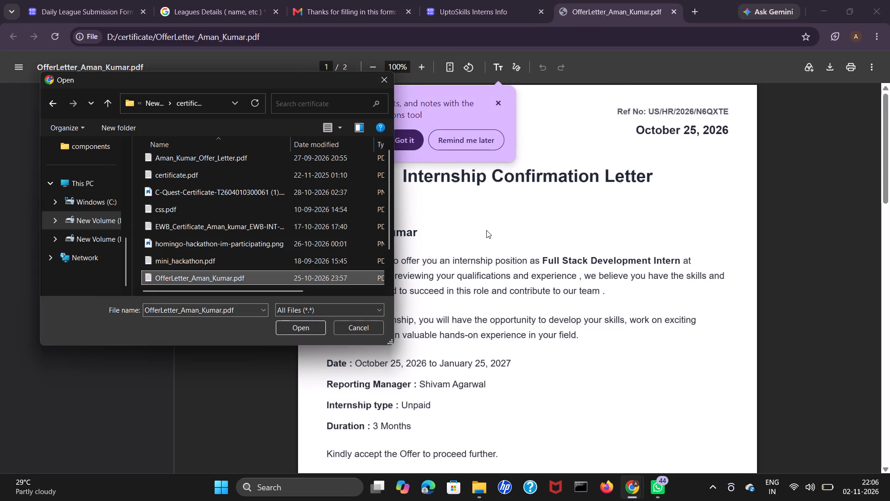
{"action": "left_click", "coordinate": [673, 13]}
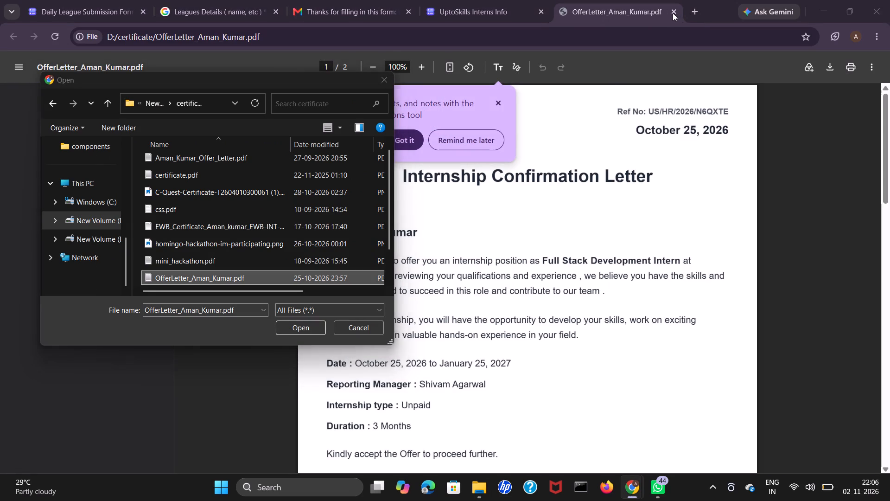
{"action": "left_click", "coordinate": [386, 81]}
Return to the UptoSkills Interns Info form and upload the offer letter PDF dated 25-10-2026 from the certificate folder on drive D.
{"action": "left_click", "coordinate": [488, 7]}
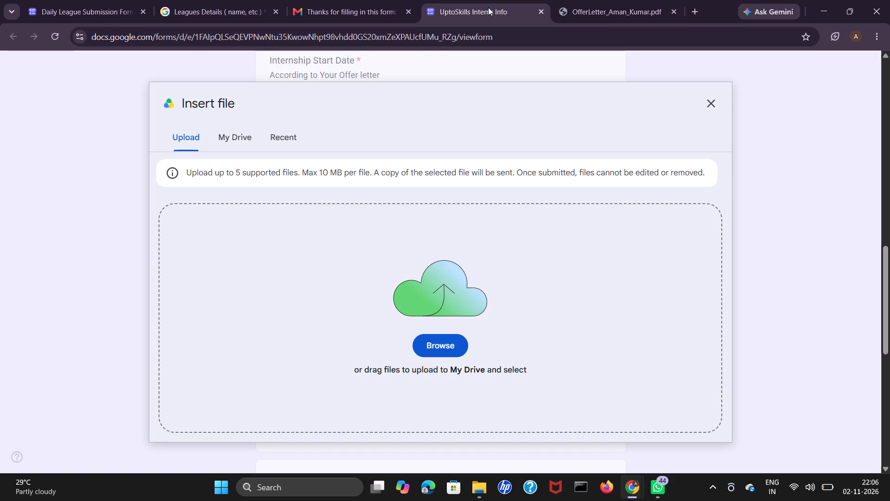
{"action": "left_click", "coordinate": [435, 344]}
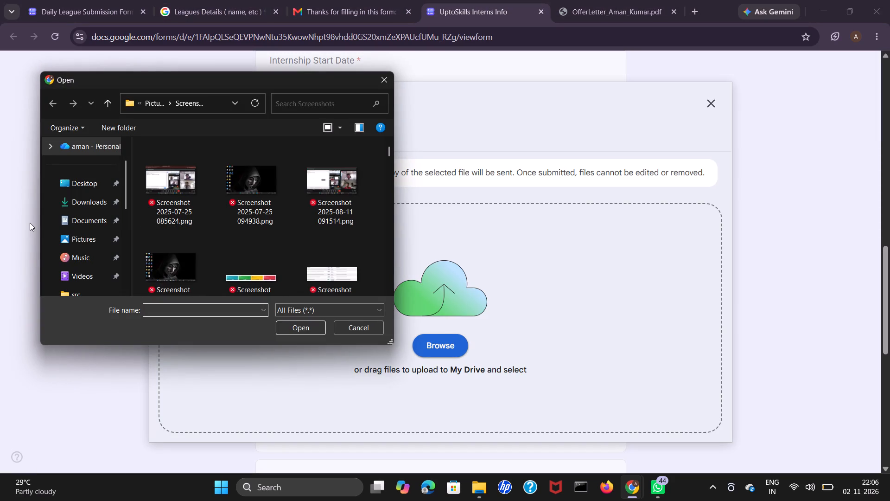
{"action": "scroll", "coordinate": [110, 224], "scroll_direction": "down", "scroll_amount": 2}
{"action": "left_click", "coordinate": [102, 204]}
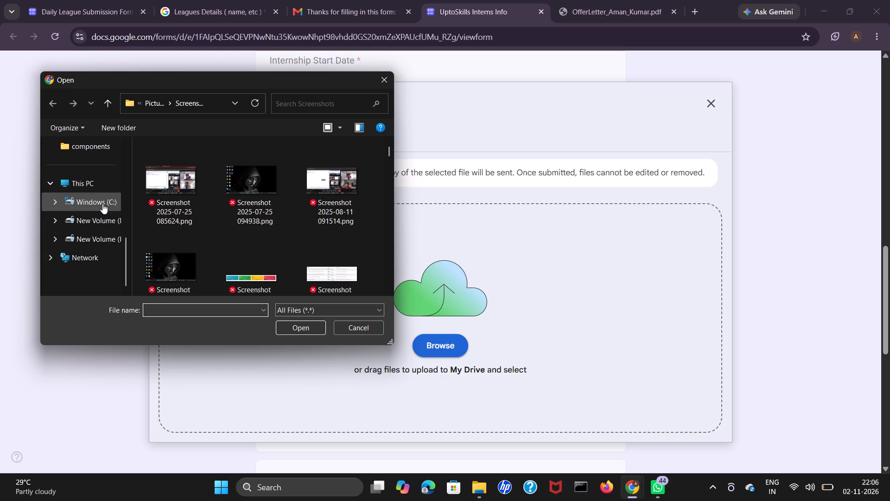
{"action": "left_click", "coordinate": [99, 219]}
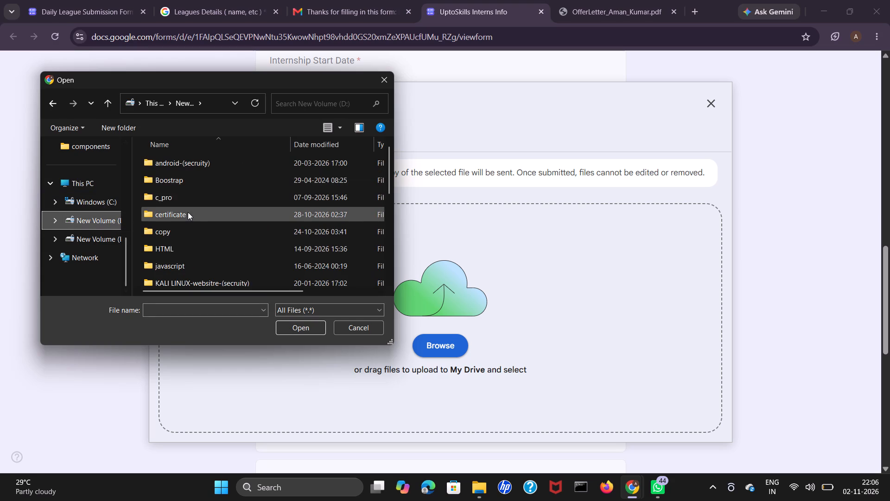
{"action": "scroll", "coordinate": [188, 212], "scroll_direction": "down", "scroll_amount": 1}
{"action": "scroll", "coordinate": [188, 184], "scroll_direction": "up", "scroll_amount": 1}
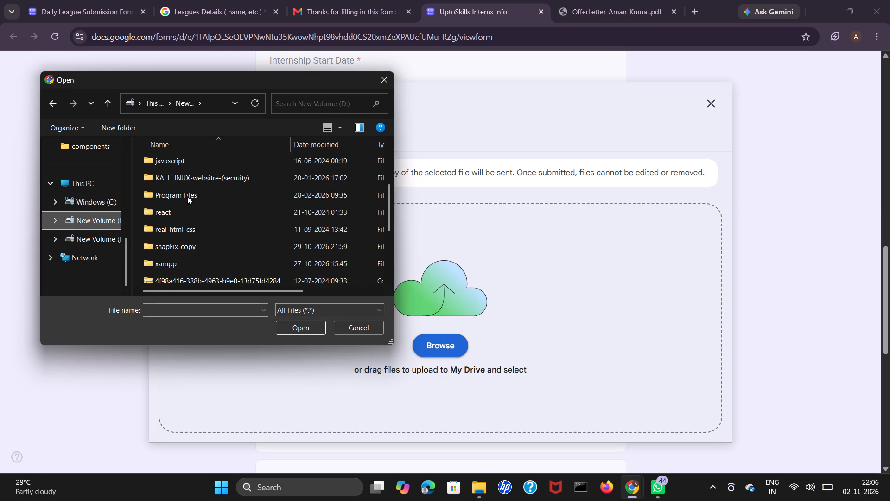
{"action": "scroll", "coordinate": [186, 194], "scroll_direction": "up", "scroll_amount": 1}
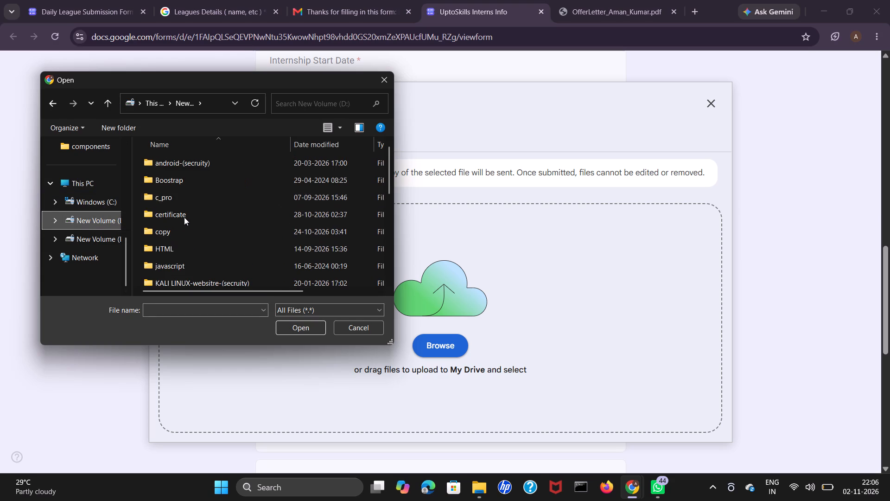
{"action": "double_click", "coordinate": [184, 217]}
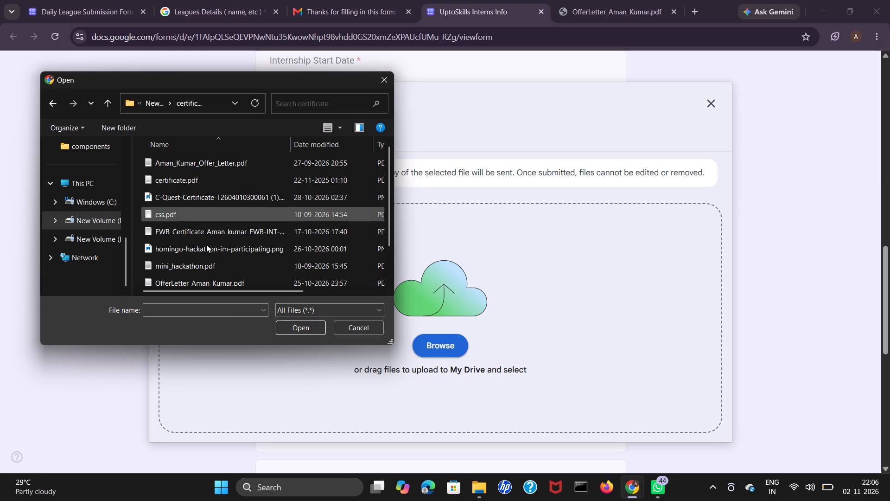
{"action": "left_click", "coordinate": [218, 281]}
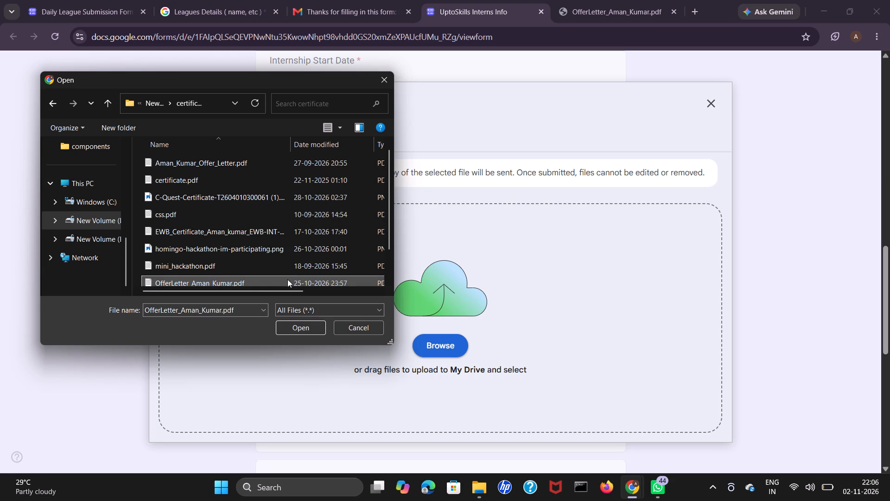
{"action": "left_click", "coordinate": [312, 328]}
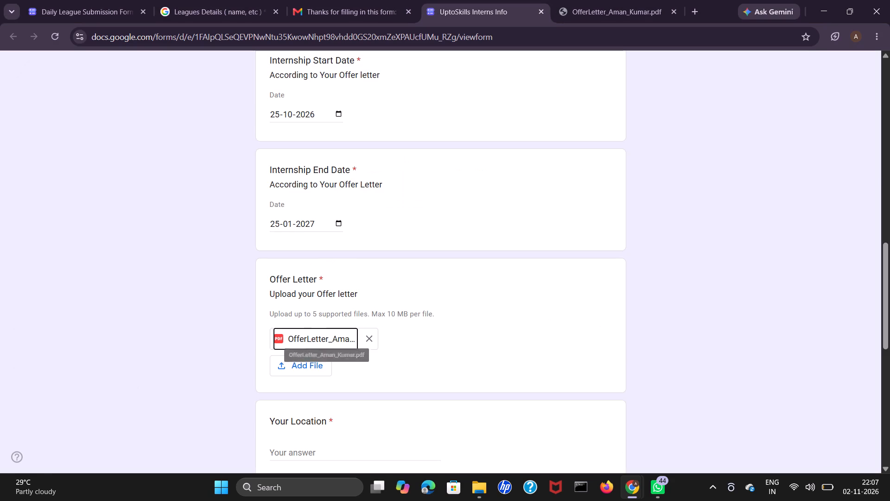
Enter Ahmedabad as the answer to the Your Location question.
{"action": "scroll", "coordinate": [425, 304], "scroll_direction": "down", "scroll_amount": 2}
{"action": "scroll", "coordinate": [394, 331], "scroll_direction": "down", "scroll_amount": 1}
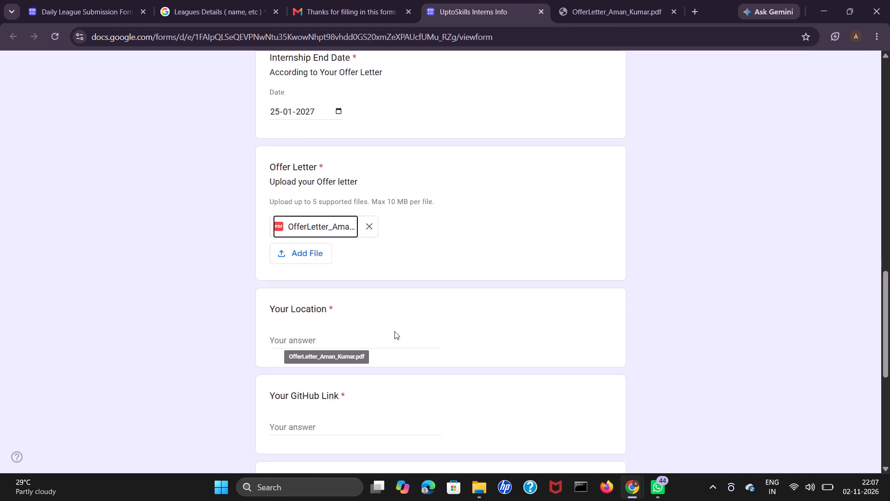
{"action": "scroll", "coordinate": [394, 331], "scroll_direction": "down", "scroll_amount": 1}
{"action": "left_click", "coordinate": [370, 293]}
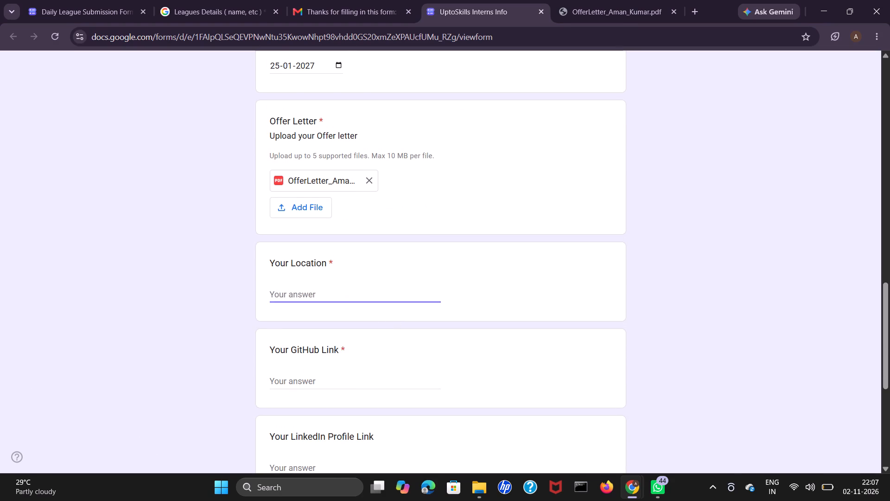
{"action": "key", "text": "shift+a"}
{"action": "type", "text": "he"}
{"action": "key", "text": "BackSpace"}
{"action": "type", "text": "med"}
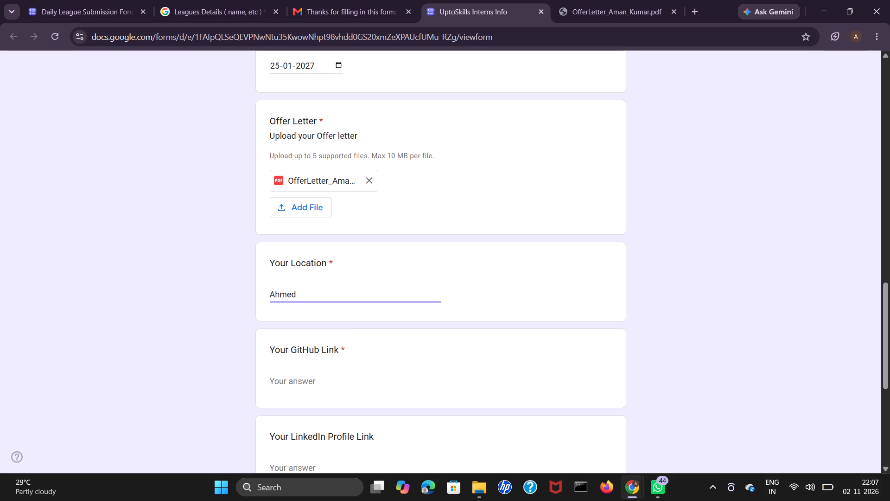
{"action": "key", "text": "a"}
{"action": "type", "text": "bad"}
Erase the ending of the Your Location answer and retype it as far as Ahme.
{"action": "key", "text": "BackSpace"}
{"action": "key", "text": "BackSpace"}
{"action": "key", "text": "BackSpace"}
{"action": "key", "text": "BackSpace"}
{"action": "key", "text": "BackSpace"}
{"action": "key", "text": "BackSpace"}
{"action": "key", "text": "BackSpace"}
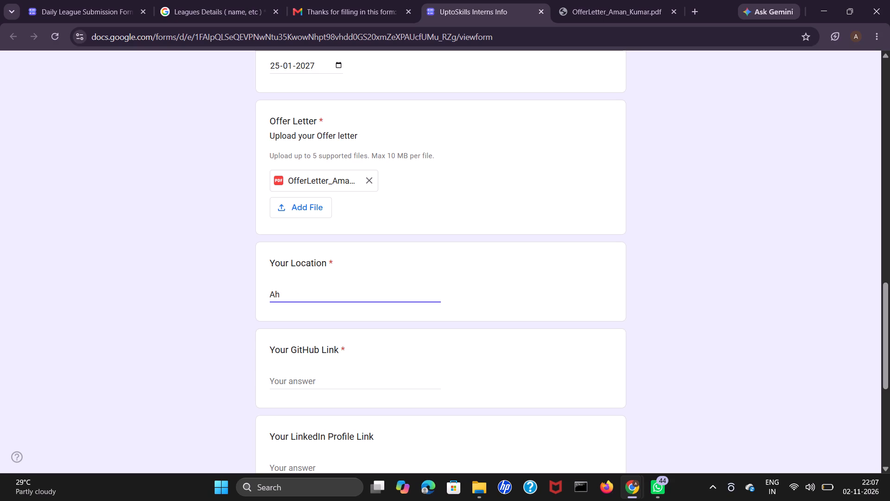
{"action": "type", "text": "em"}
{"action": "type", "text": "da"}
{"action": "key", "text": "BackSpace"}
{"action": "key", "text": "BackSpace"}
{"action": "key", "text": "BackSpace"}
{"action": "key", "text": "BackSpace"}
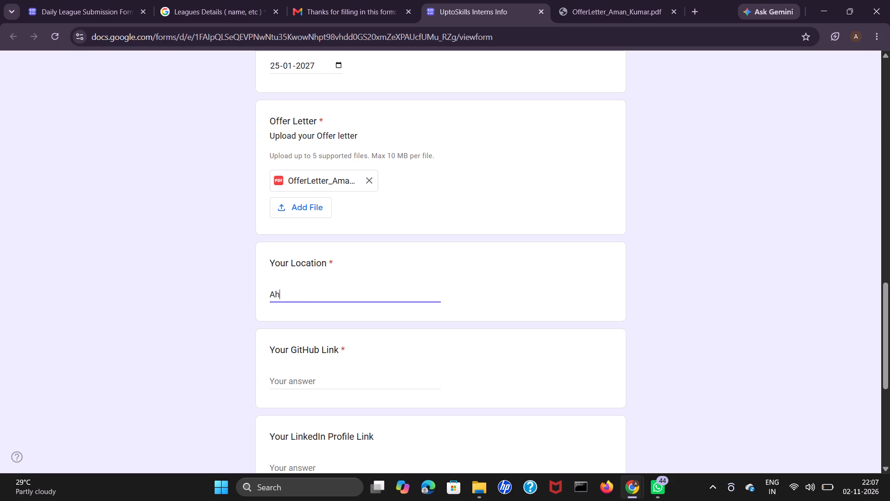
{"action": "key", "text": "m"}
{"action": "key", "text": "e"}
Enter Silver oak university as the answer to the Collage Name question.
{"action": "left_click", "coordinate": [385, 377]}
{"action": "scroll", "coordinate": [385, 377], "scroll_direction": "down", "scroll_amount": 1}
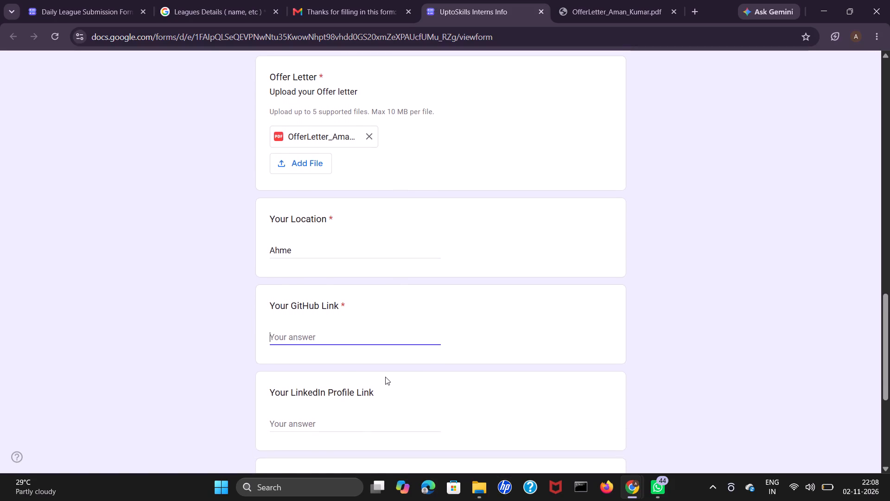
{"action": "scroll", "coordinate": [385, 377], "scroll_direction": "down", "scroll_amount": 4}
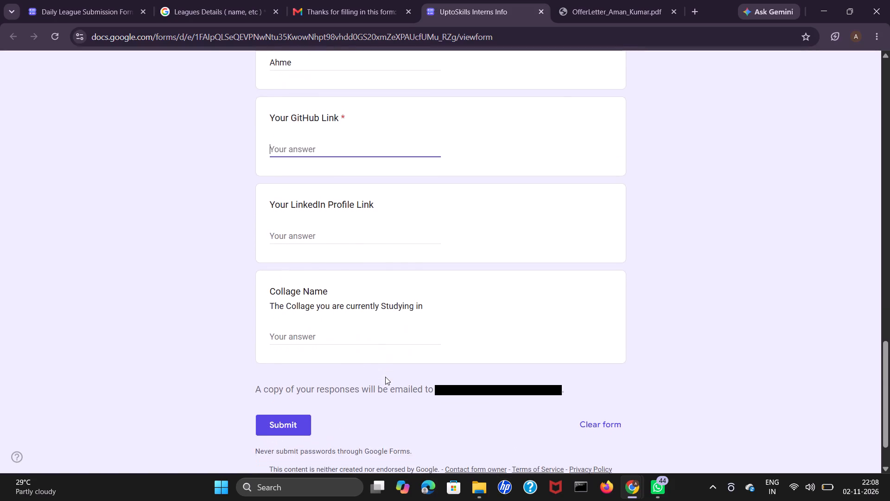
{"action": "left_click", "coordinate": [329, 334]}
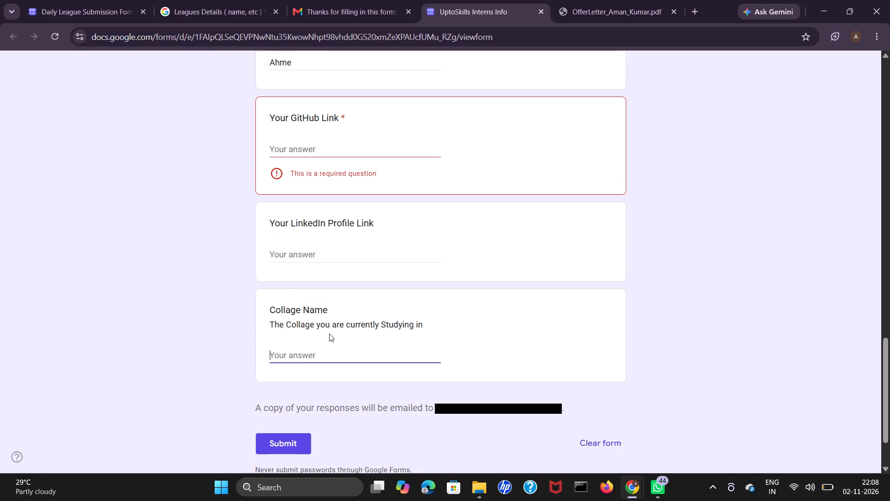
{"action": "type", "text": "Silver oak"}
{"action": "key", "text": "space"}
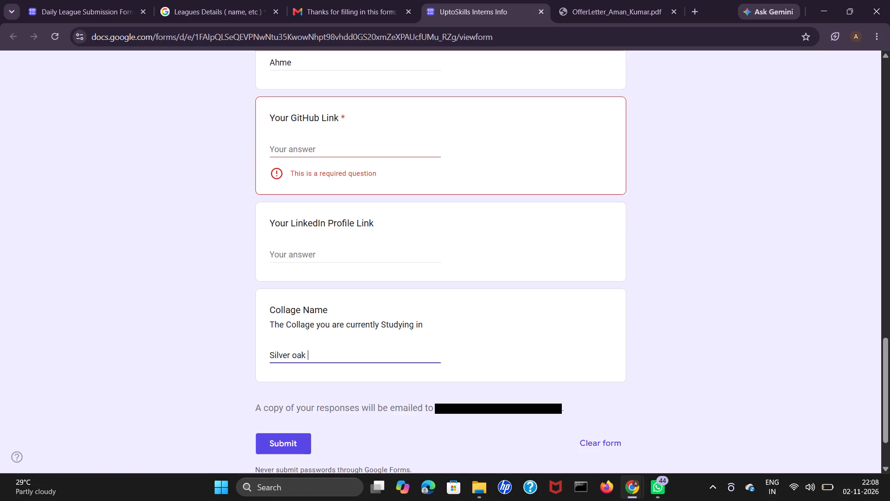
{"action": "type", "text": "univerc"}
{"action": "key", "text": "BackSpace"}
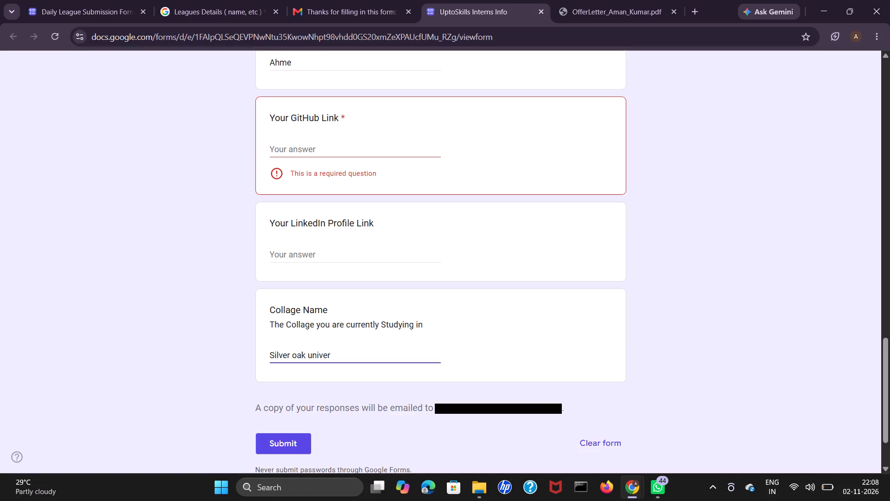
{"action": "type", "text": "sity"}
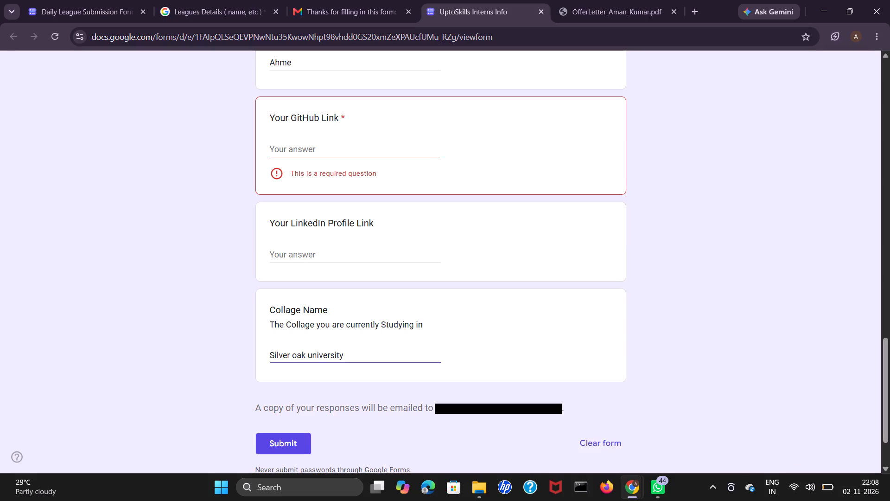
Complete the partial Your Location answer so that it reads Ahmedabad.
{"action": "left_click", "coordinate": [353, 258]}
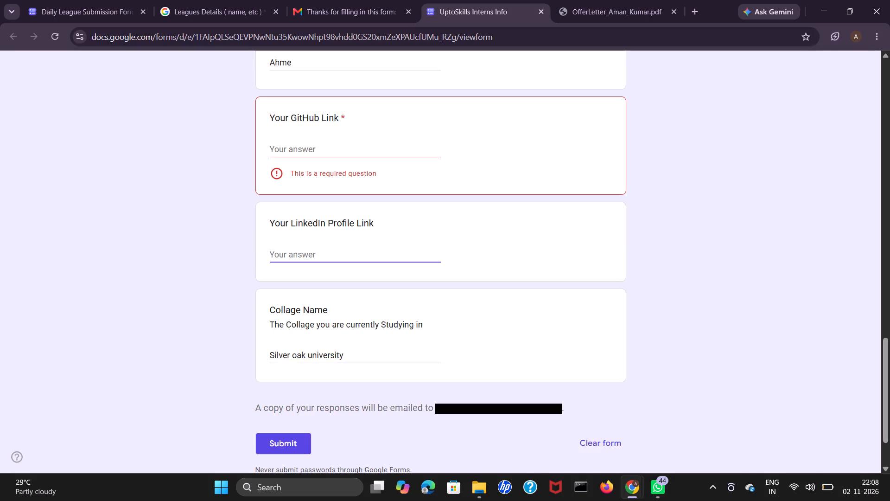
{"action": "scroll", "coordinate": [353, 258], "scroll_direction": "up", "scroll_amount": 1}
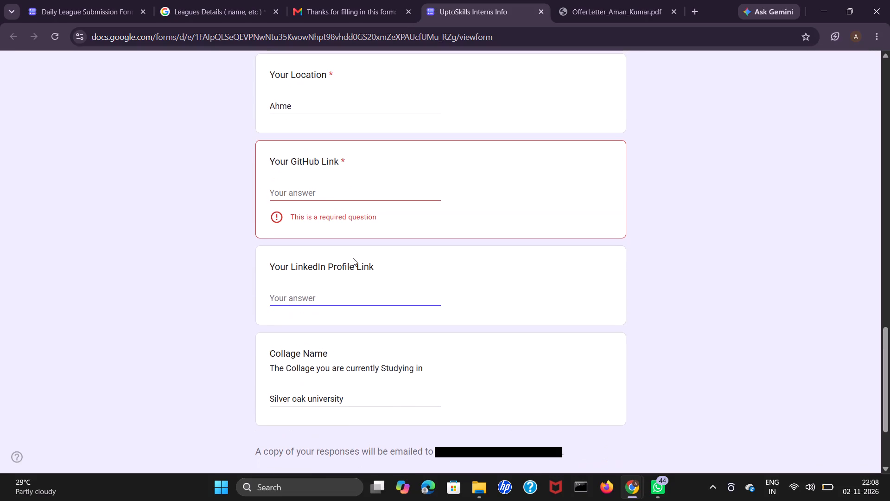
{"action": "left_click", "coordinate": [302, 108]}
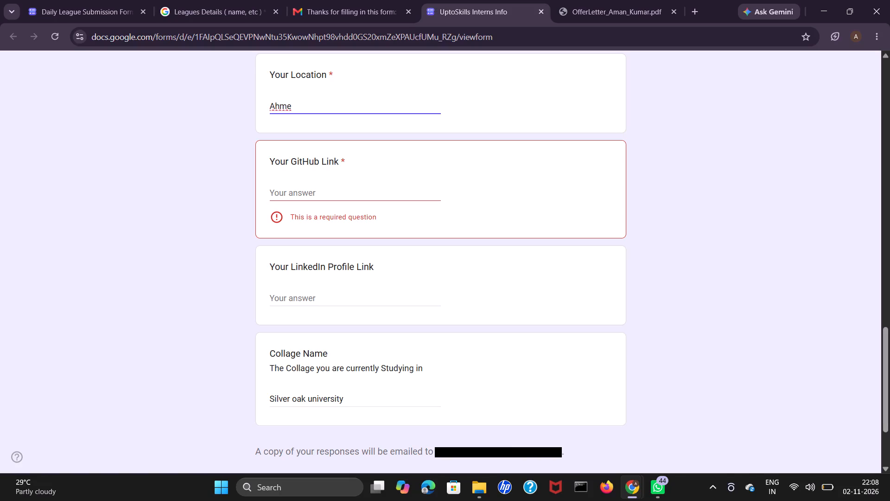
{"action": "type", "text": "da"}
{"action": "type", "text": "bad"}
Open the intern's own GitHub profile in a new browser tab and copy its full URL into the Your GitHub Link answer.
{"action": "left_click", "coordinate": [297, 191]}
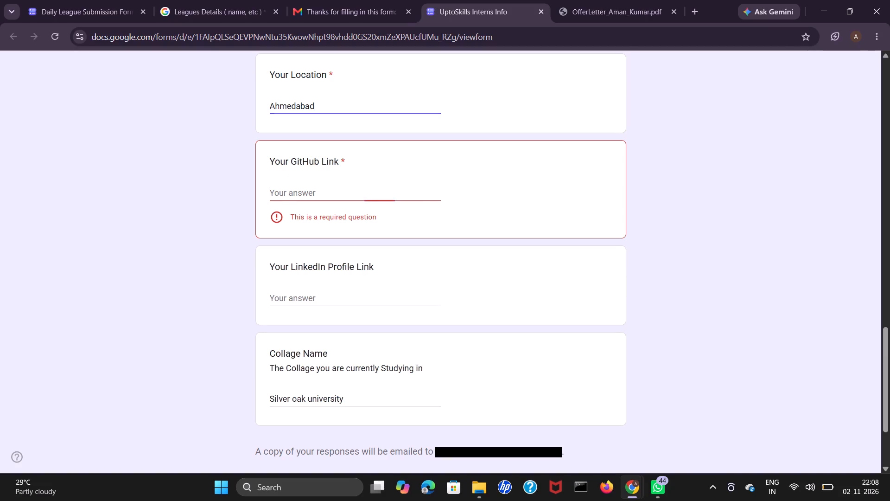
{"action": "left_click", "coordinate": [695, 9]}
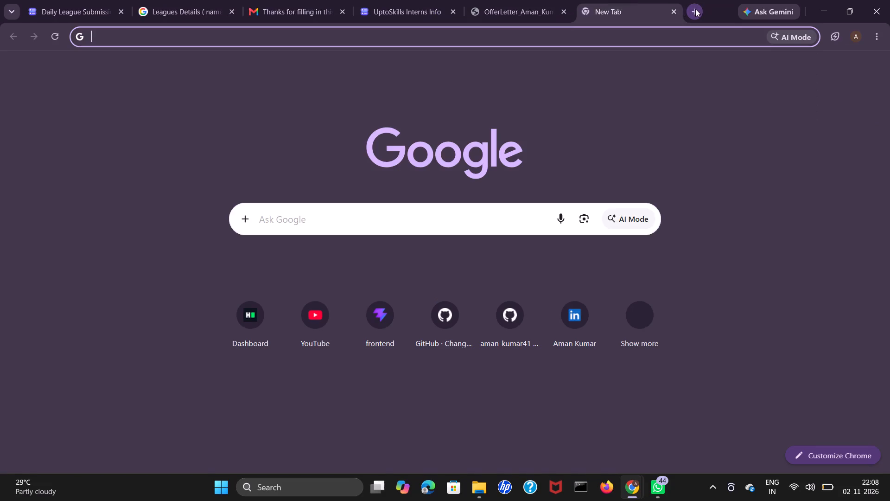
{"action": "type", "text": "gi"}
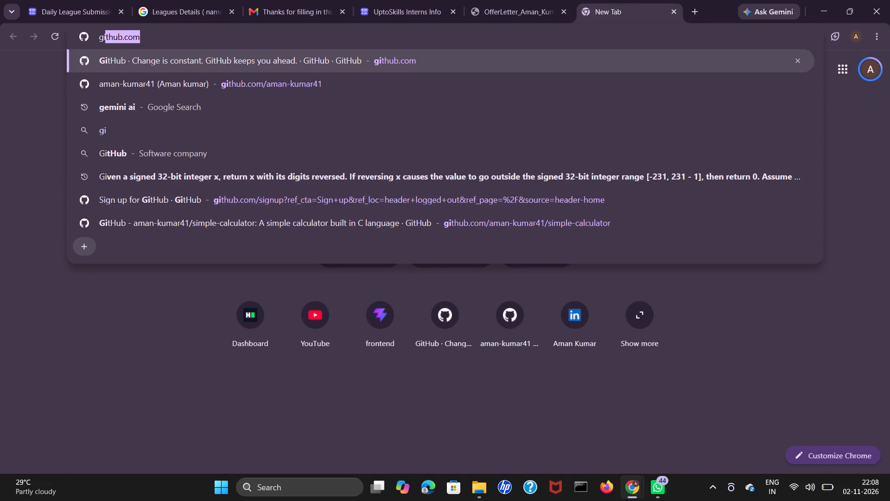
{"action": "key", "text": "Down"}
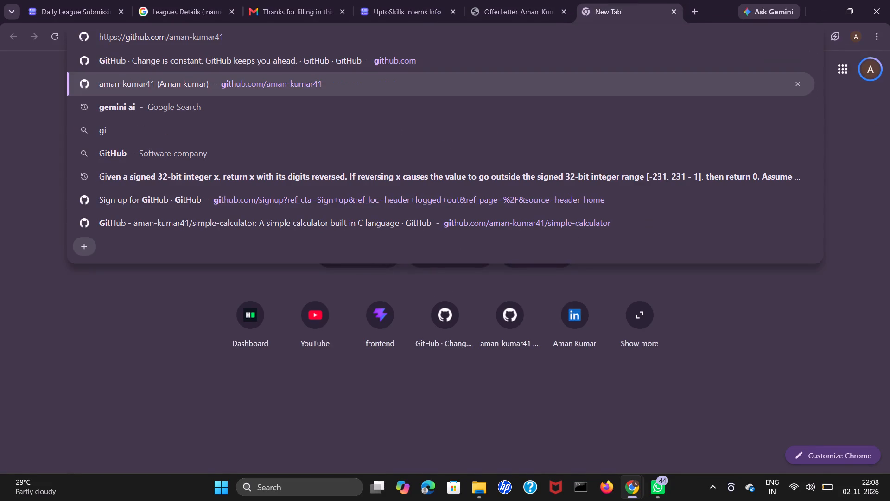
{"action": "key", "text": "Return"}
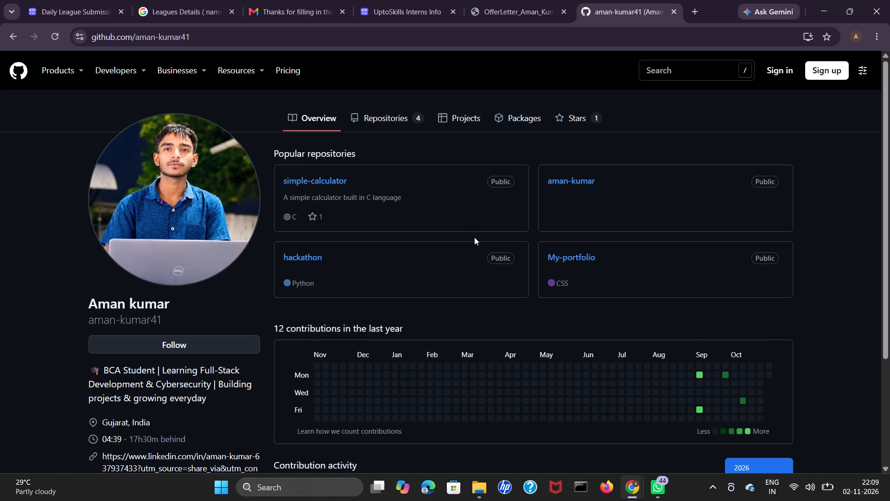
{"action": "left_click", "coordinate": [360, 37]}
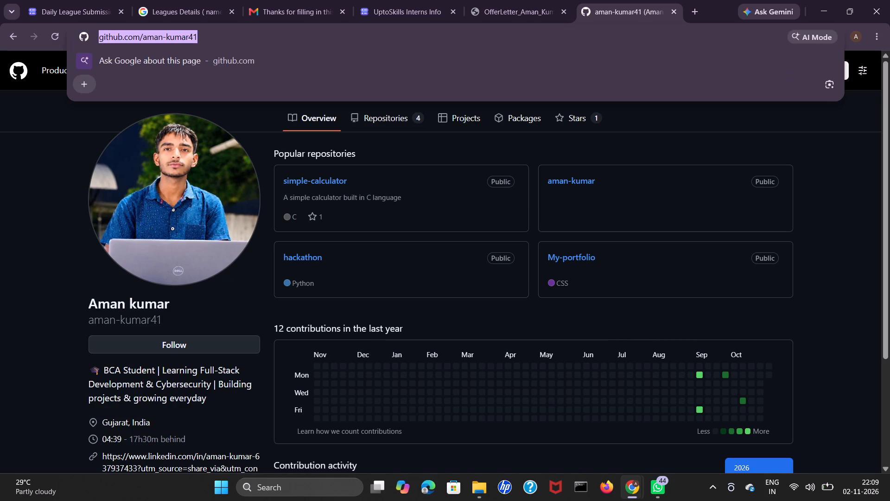
{"action": "left_click", "coordinate": [369, 35]}
{"action": "key", "text": "ctrl+a"}
{"action": "key", "text": "ctrl+c"}
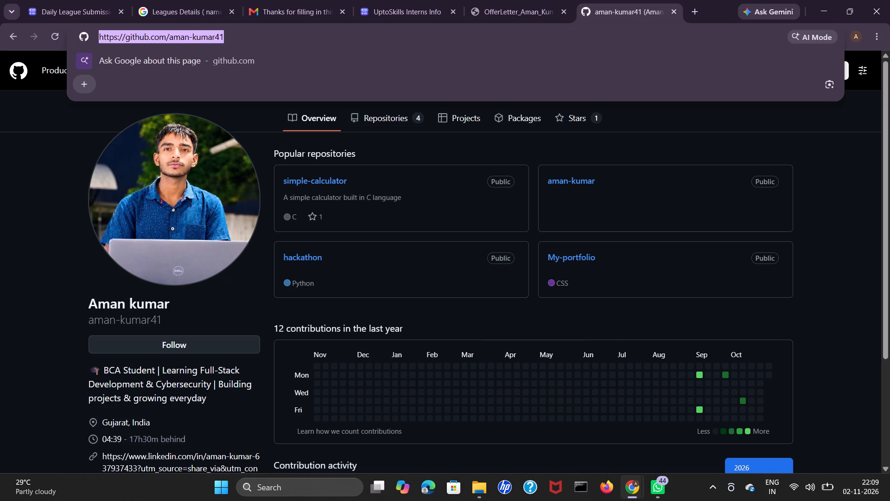
{"action": "left_click", "coordinate": [489, 1]}
{"action": "left_click", "coordinate": [402, 8]}
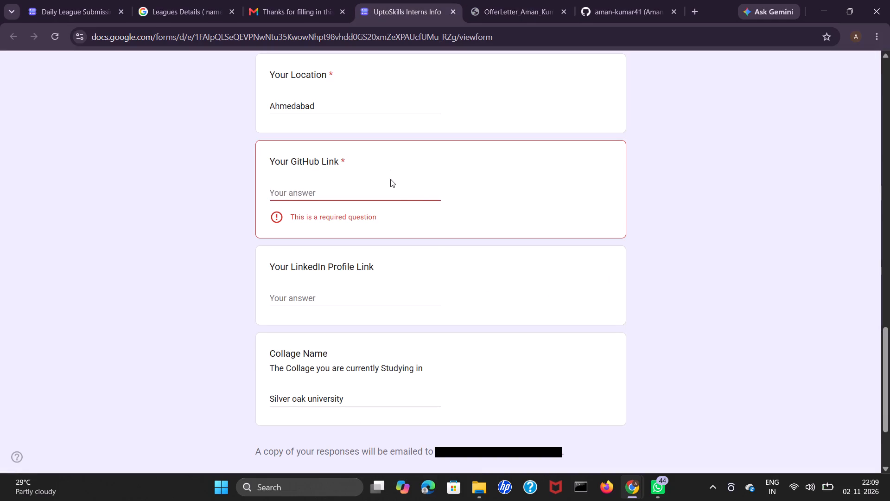
{"action": "key", "text": "ctrl+v"}
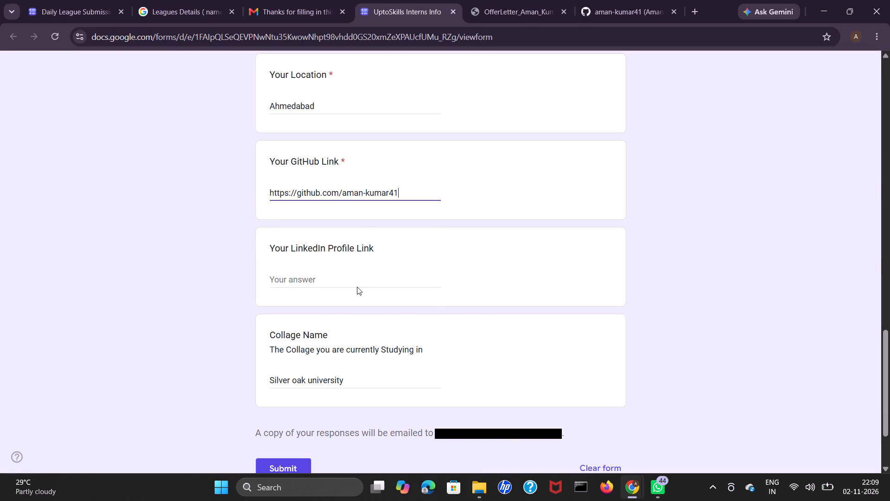
Open the intern's LinkedIn profile in a new browser tab.
{"action": "left_click", "coordinate": [698, 11]}
{"action": "key", "text": "l"}
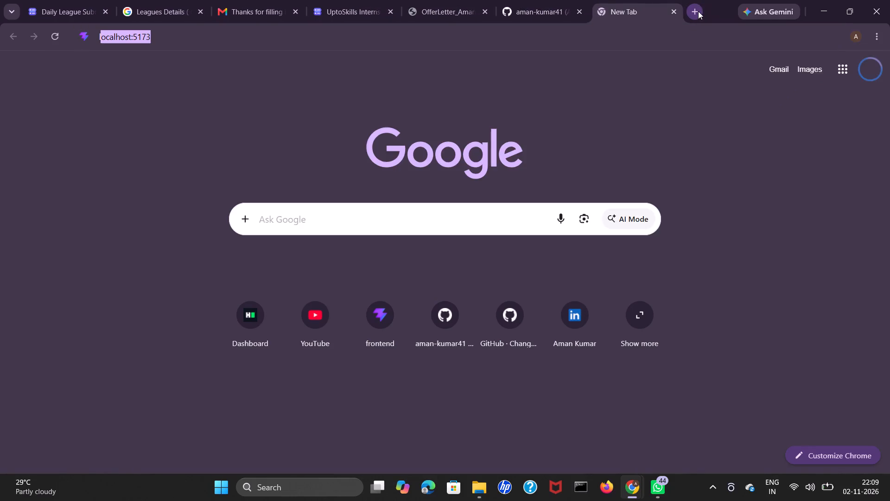
Load the intern's own LinkedIn profile and copy its full URL into the Your LinkedIn Profile Link answer of the interns form.
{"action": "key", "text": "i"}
{"action": "key", "text": "Return"}
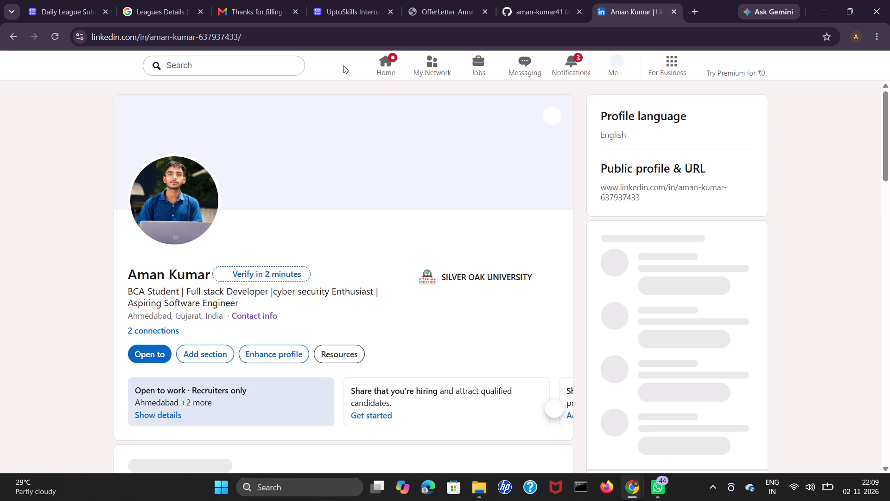
{"action": "left_click", "coordinate": [321, 38]}
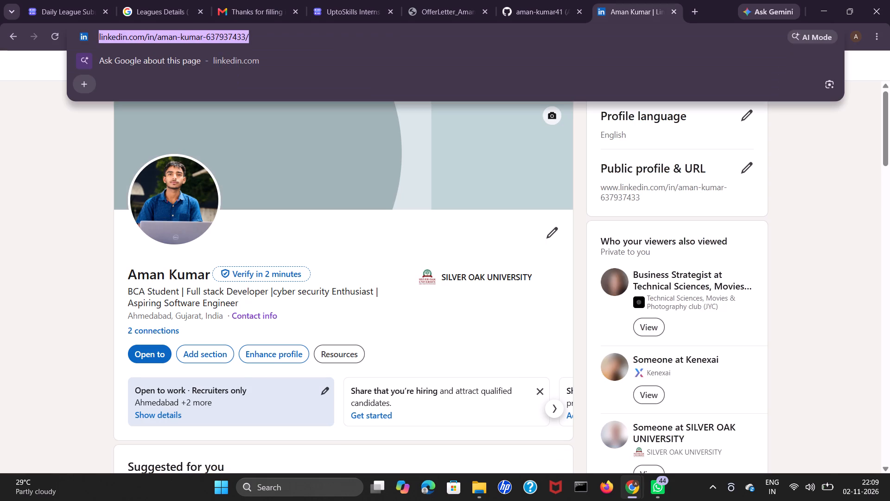
{"action": "left_click", "coordinate": [325, 37]}
{"action": "key", "text": "ctrl+a"}
{"action": "key", "text": "ctrl+c"}
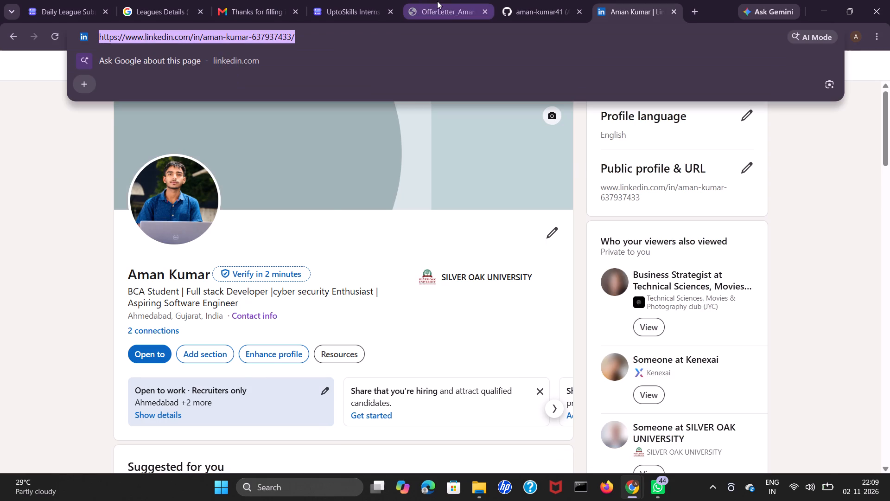
{"action": "left_click", "coordinate": [438, 1]}
{"action": "left_click", "coordinate": [344, 0]}
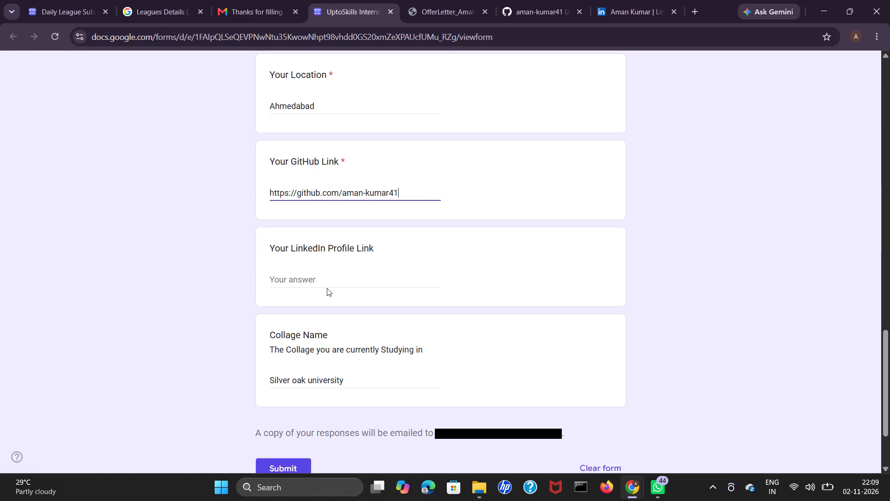
{"action": "left_click", "coordinate": [327, 281]}
{"action": "key", "text": "ctrl+v"}
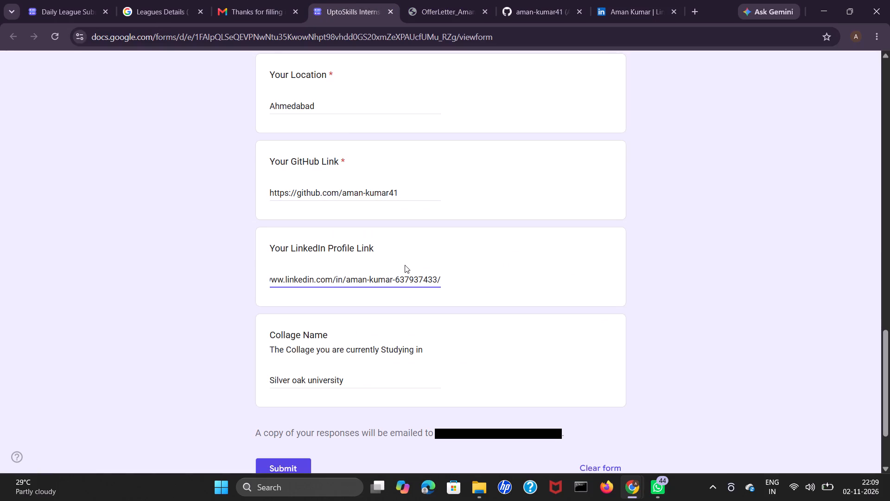
Review the filled-in answers of the UptoSkills Interns Info form, from the college name back up to the full name and email.
{"action": "scroll", "coordinate": [403, 278], "scroll_direction": "down", "scroll_amount": 1}
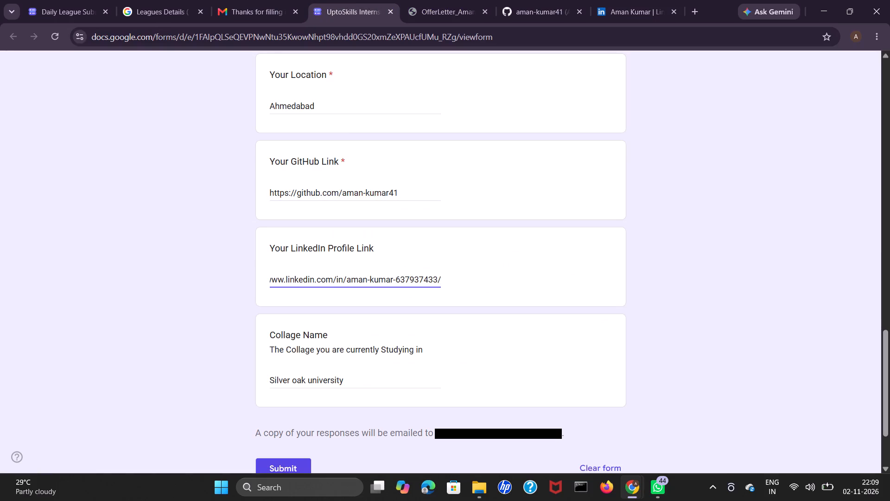
{"action": "scroll", "coordinate": [403, 278], "scroll_direction": "down", "scroll_amount": 1}
{"action": "scroll", "coordinate": [410, 303], "scroll_direction": "up", "scroll_amount": 2}
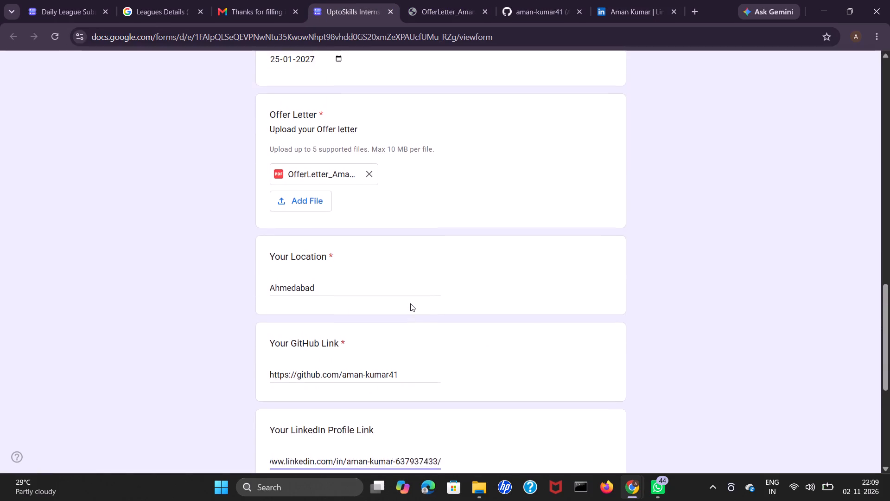
{"action": "scroll", "coordinate": [410, 303], "scroll_direction": "up", "scroll_amount": 2}
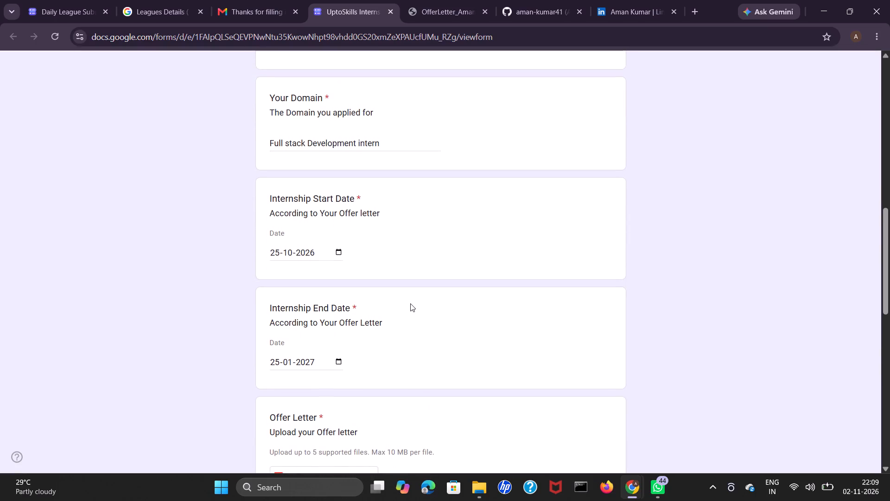
{"action": "scroll", "coordinate": [410, 303], "scroll_direction": "up", "scroll_amount": 1}
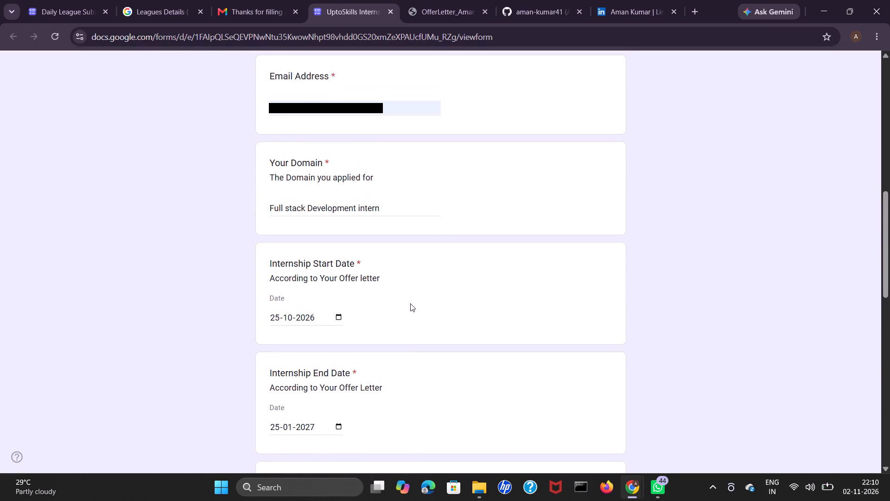
{"action": "scroll", "coordinate": [410, 303], "scroll_direction": "up", "scroll_amount": 3}
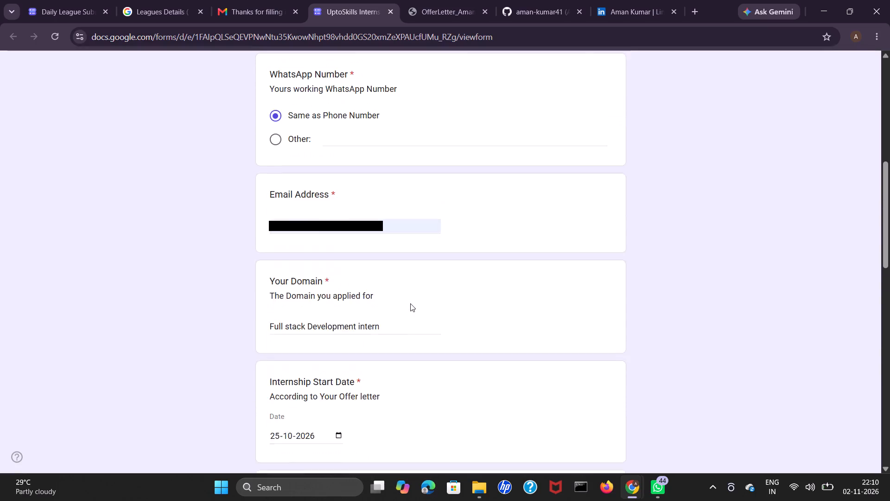
{"action": "scroll", "coordinate": [410, 303], "scroll_direction": "up", "scroll_amount": 1}
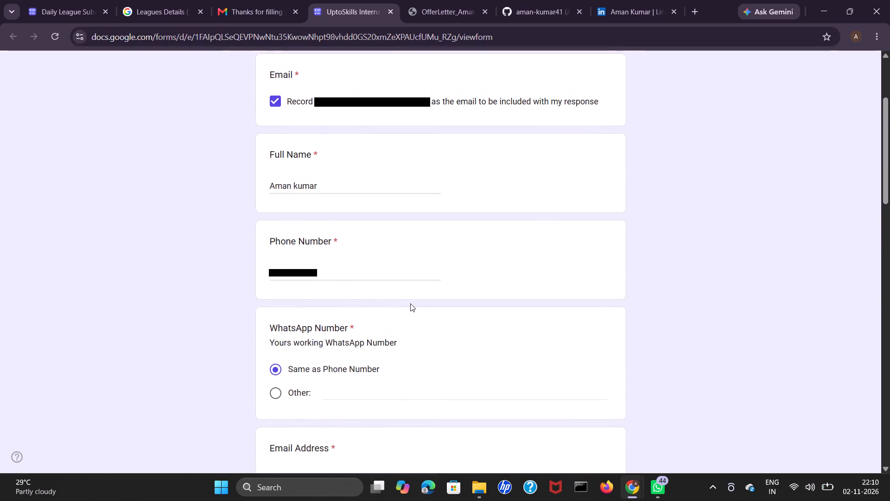
Submit the completed UptoSkills Interns Info form.
{"action": "scroll", "coordinate": [410, 303], "scroll_direction": "down", "scroll_amount": 2}
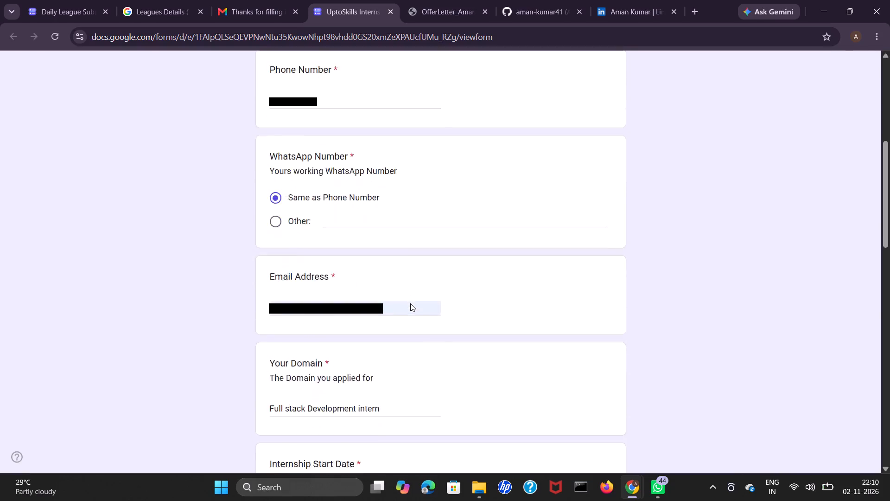
{"action": "scroll", "coordinate": [410, 303], "scroll_direction": "down", "scroll_amount": 3}
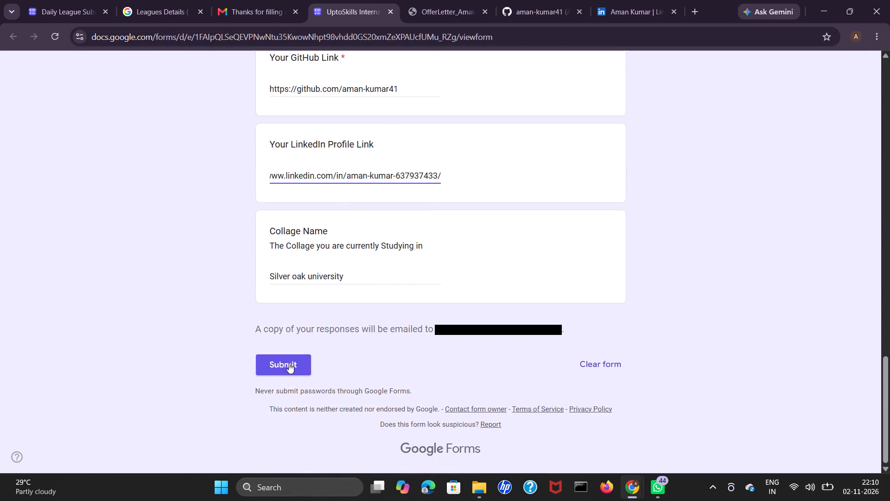
{"action": "left_click", "coordinate": [289, 363]}
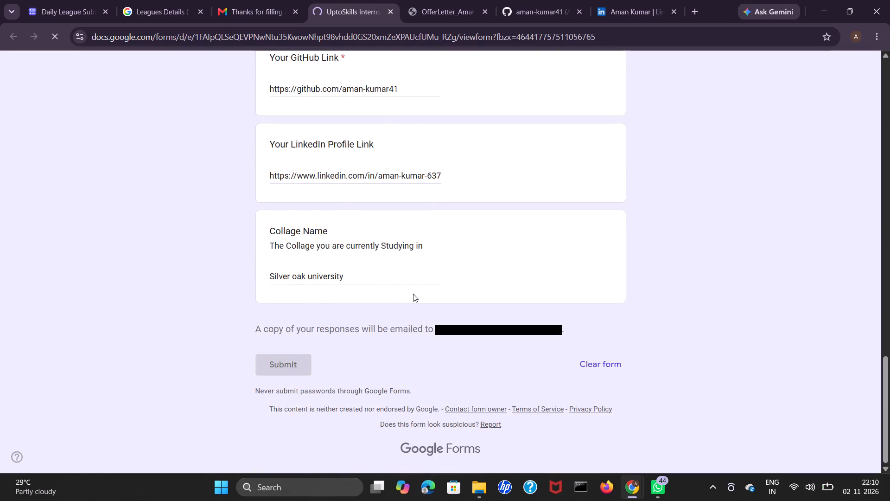
{"action": "scroll", "coordinate": [413, 294], "scroll_direction": "up", "scroll_amount": 3}
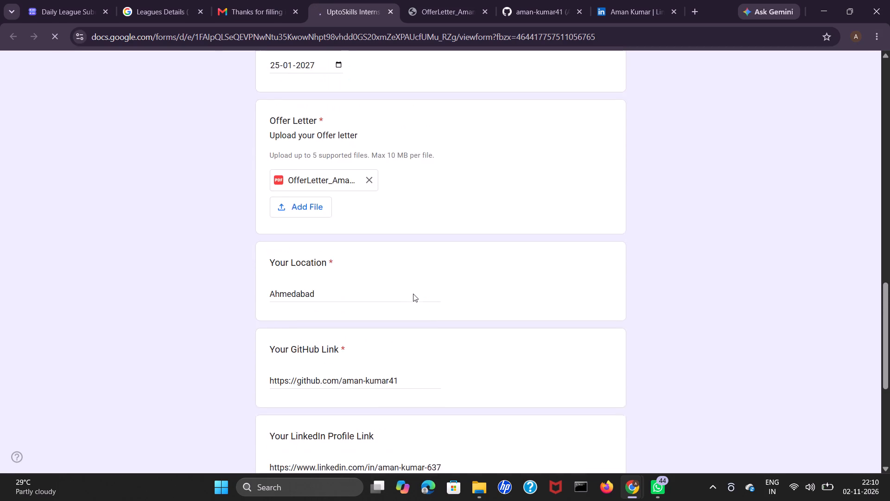
{"action": "scroll", "coordinate": [413, 294], "scroll_direction": "up", "scroll_amount": 1}
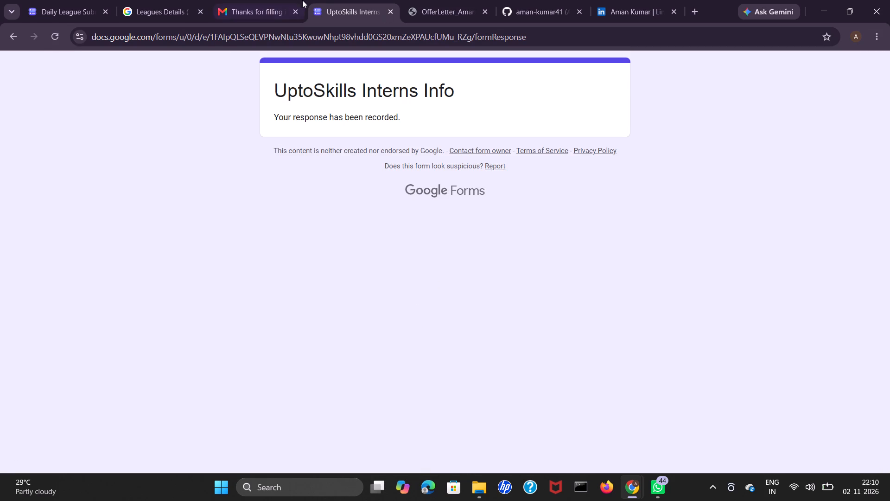
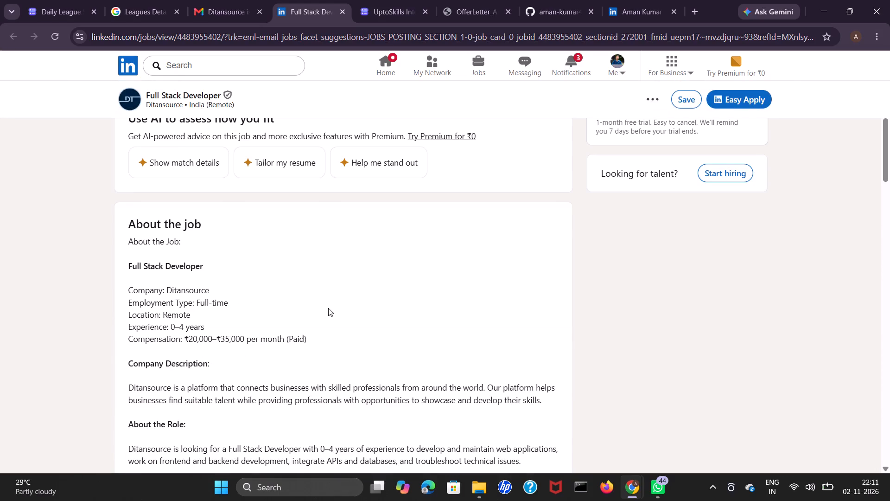
Review the Ditansource Full Stack Developer job posting and start its Easy Apply application.
{"action": "scroll", "coordinate": [328, 308], "scroll_direction": "down", "scroll_amount": 2}
{"action": "scroll", "coordinate": [328, 308], "scroll_direction": "up", "scroll_amount": 1}
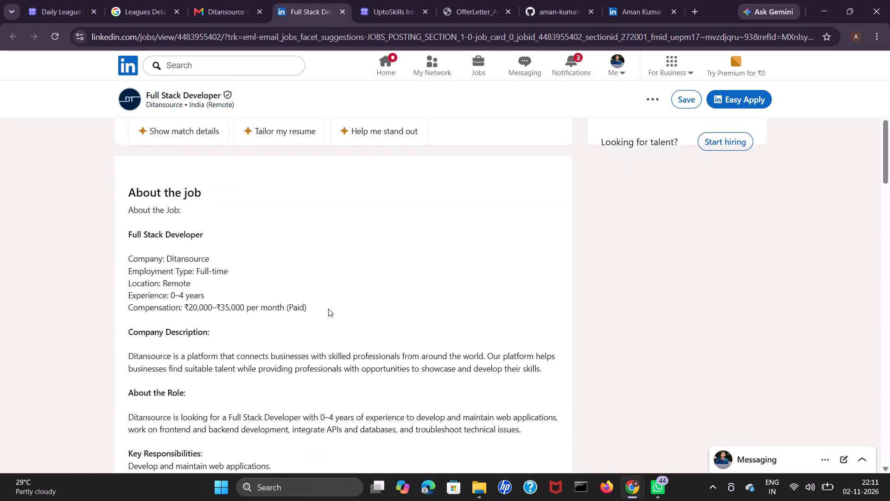
{"action": "scroll", "coordinate": [328, 308], "scroll_direction": "up", "scroll_amount": 2}
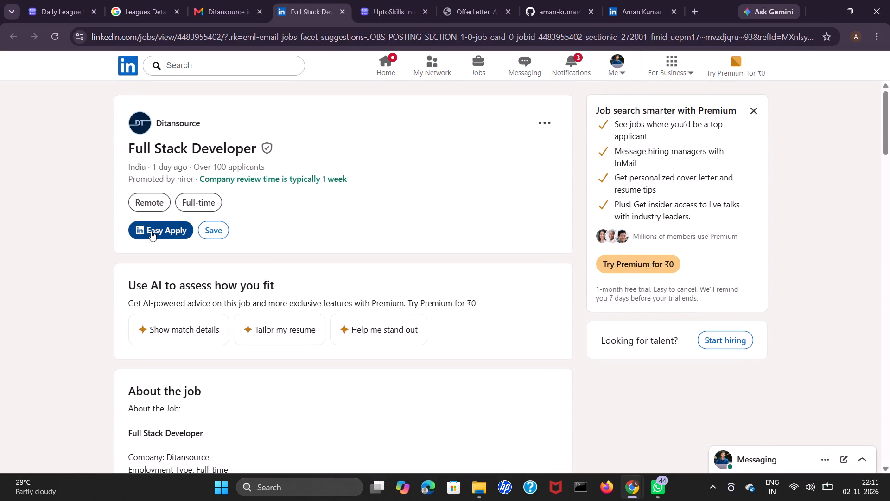
{"action": "left_click", "coordinate": [151, 231]}
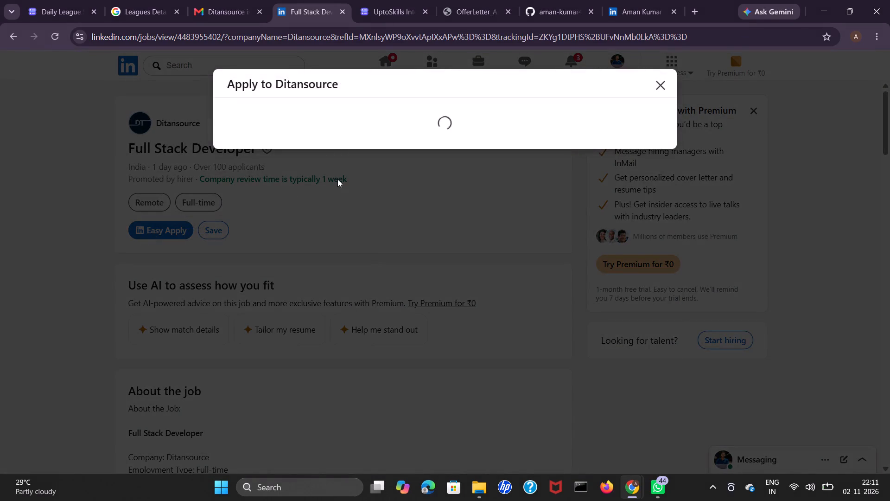
Set the application's phone country code to India (+91) and fill in the phone number from the saved contact entry.
{"action": "left_click", "coordinate": [331, 236]}
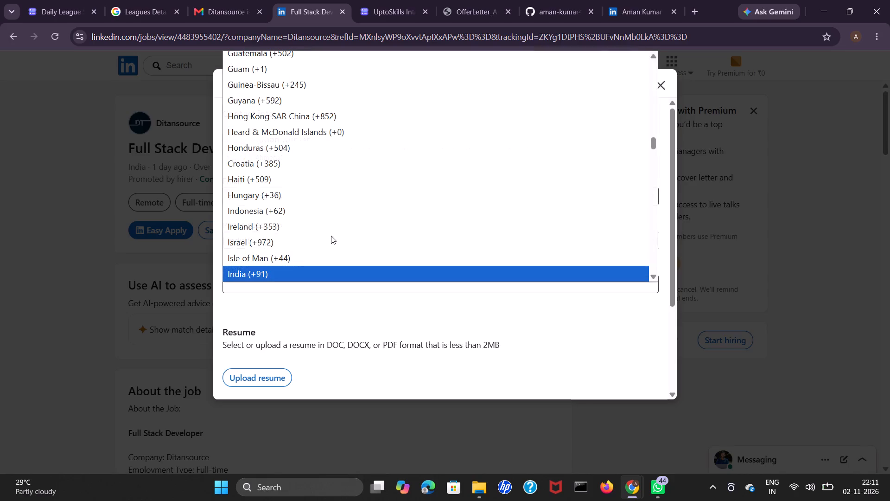
{"action": "left_click", "coordinate": [275, 274]}
{"action": "left_click", "coordinate": [278, 280]}
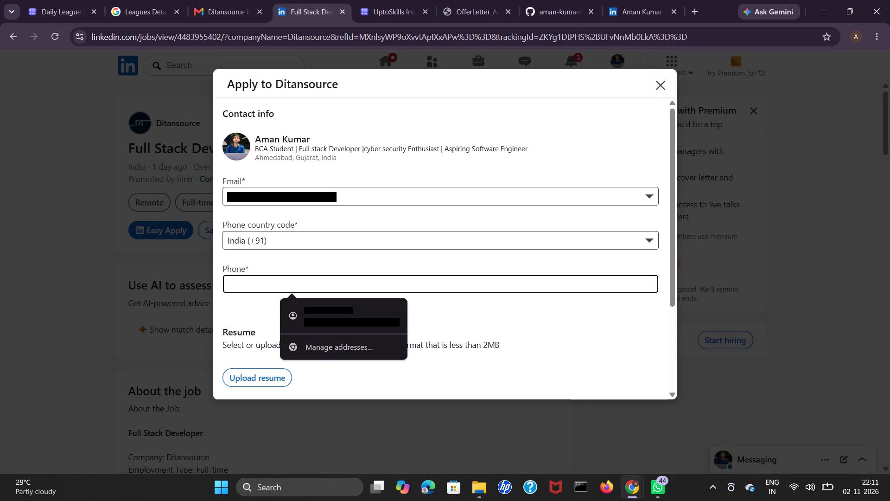
{"action": "left_click", "coordinate": [312, 307]}
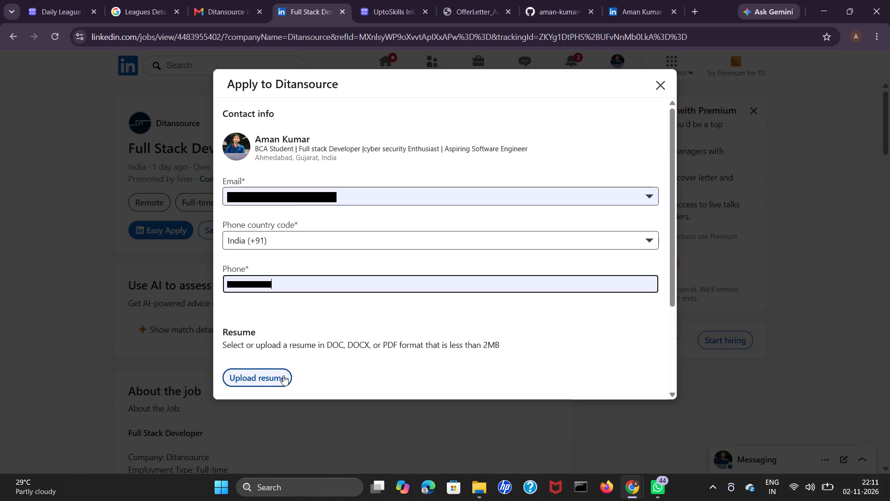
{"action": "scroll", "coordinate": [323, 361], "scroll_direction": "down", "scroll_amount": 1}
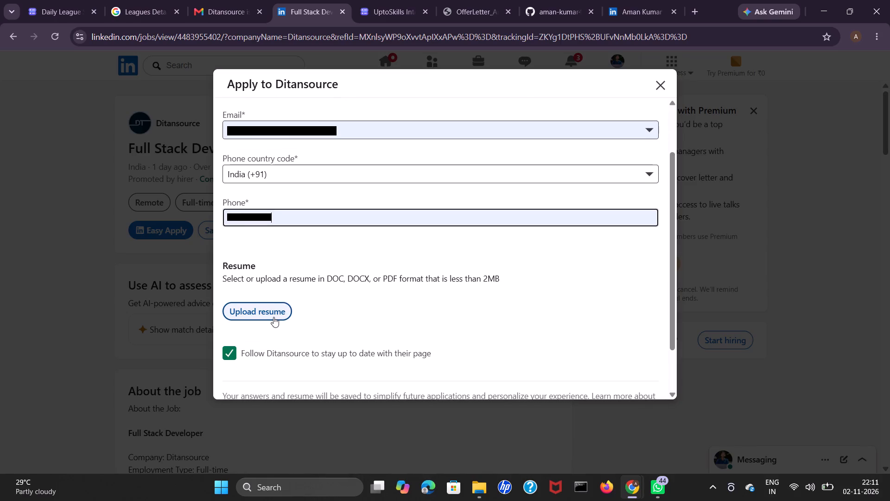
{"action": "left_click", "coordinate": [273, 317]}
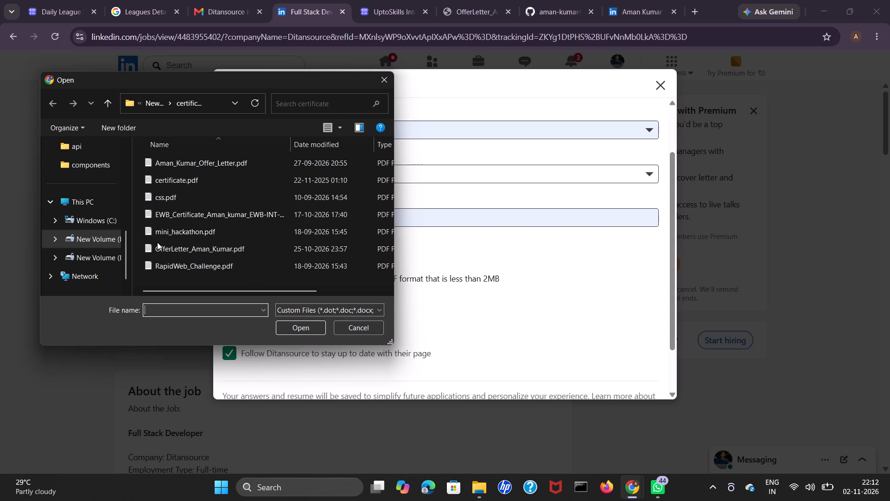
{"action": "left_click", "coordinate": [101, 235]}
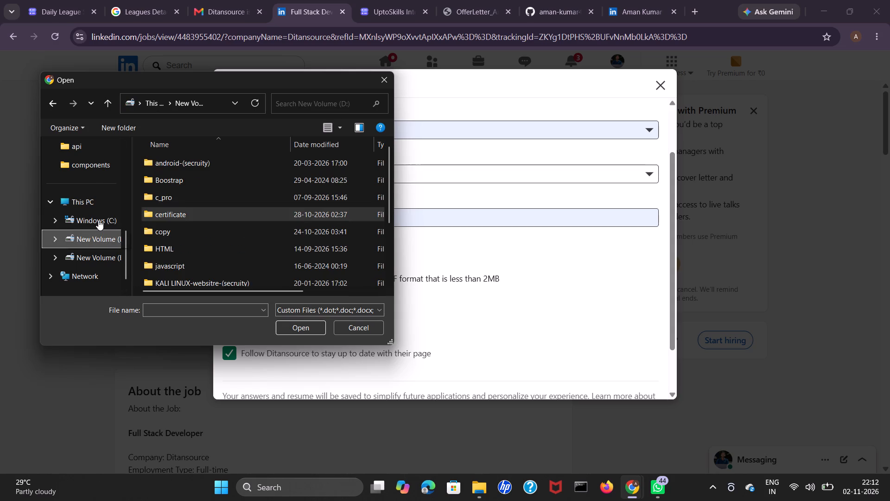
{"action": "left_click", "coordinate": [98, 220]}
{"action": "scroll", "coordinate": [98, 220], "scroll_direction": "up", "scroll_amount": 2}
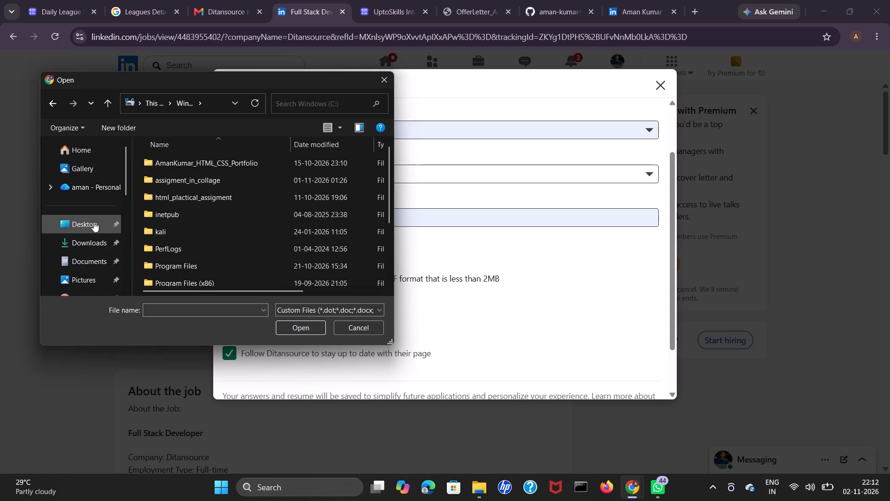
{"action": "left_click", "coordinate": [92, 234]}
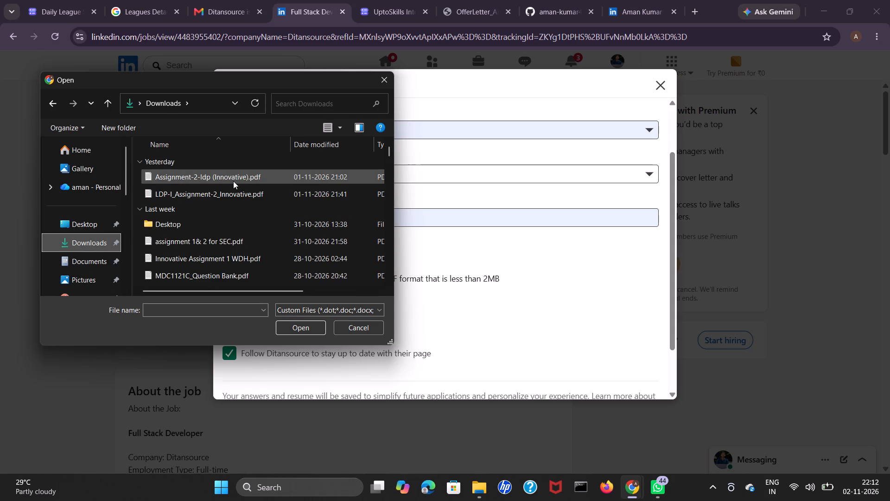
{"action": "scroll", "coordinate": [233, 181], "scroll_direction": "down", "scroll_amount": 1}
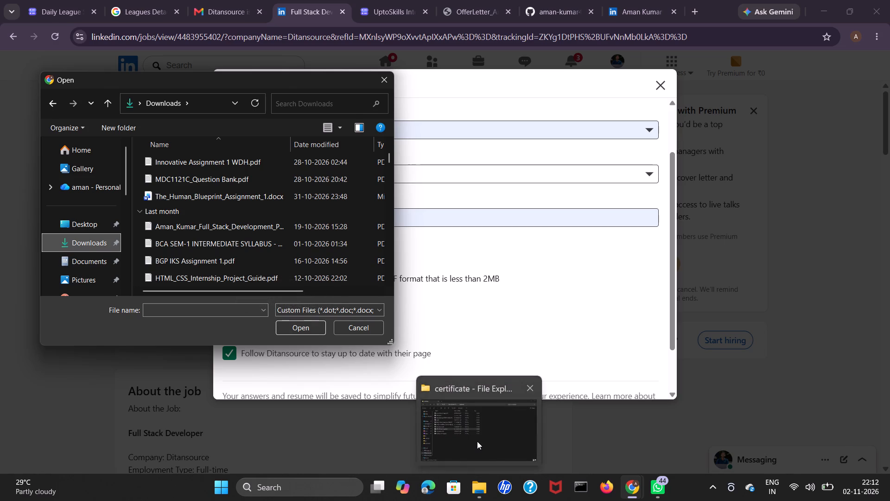
Open the Full Stack Development PHP resume PDF from the Downloads folder in File Explorer, leaving the pending file selection.
{"action": "left_click", "coordinate": [477, 441]}
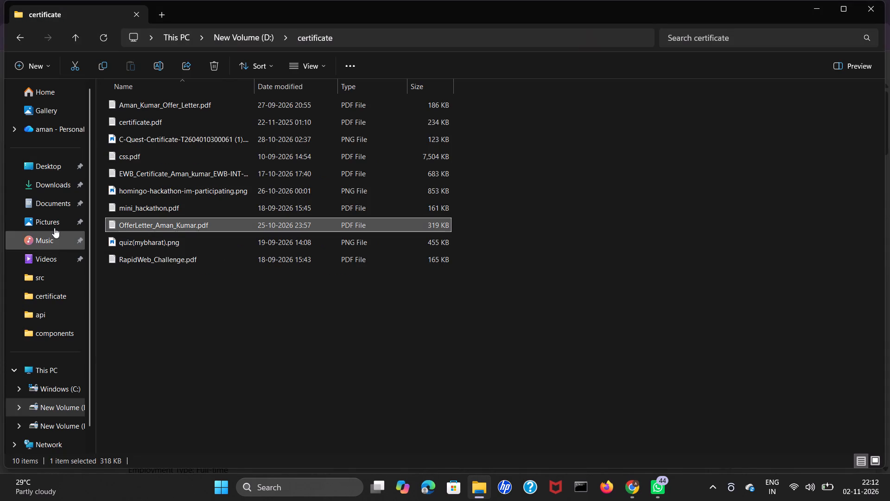
{"action": "left_click", "coordinate": [51, 191]}
{"action": "scroll", "coordinate": [186, 194], "scroll_direction": "down", "scroll_amount": 1}
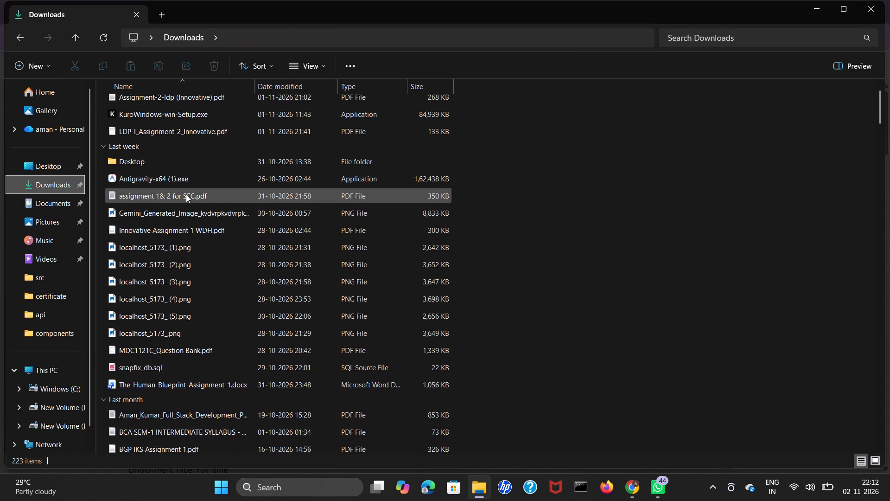
{"action": "scroll", "coordinate": [186, 194], "scroll_direction": "down", "scroll_amount": 2}
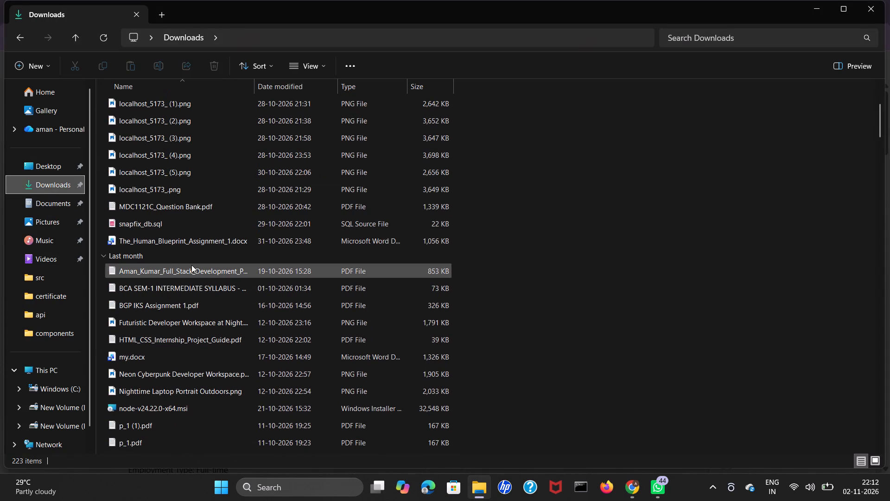
{"action": "left_click", "coordinate": [191, 265]}
{"action": "right_click", "coordinate": [191, 265]}
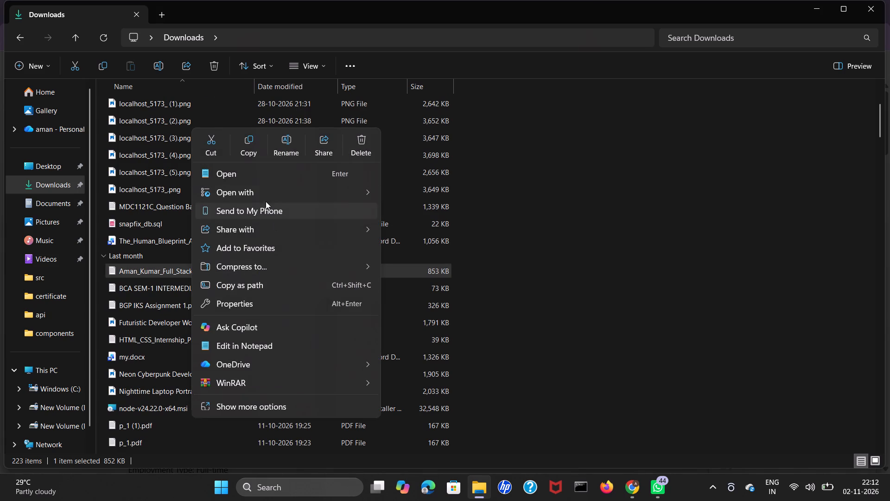
{"action": "left_click", "coordinate": [404, 236]}
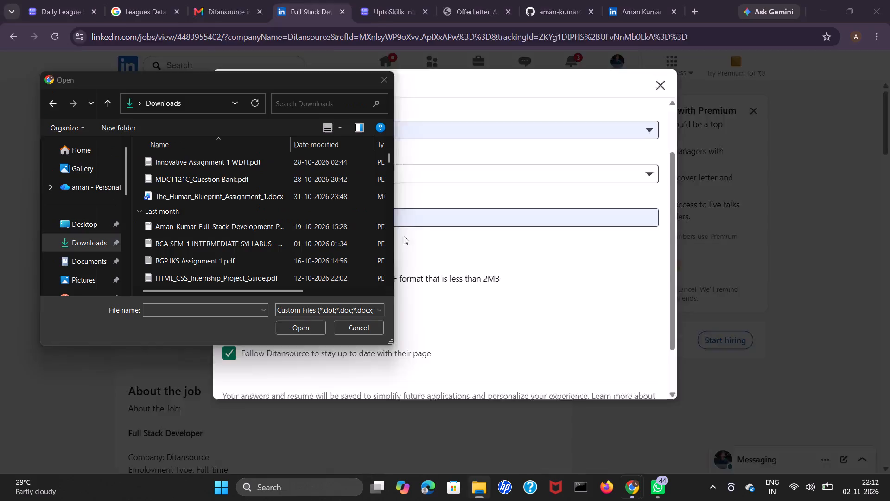
{"action": "left_click", "coordinate": [439, 231]}
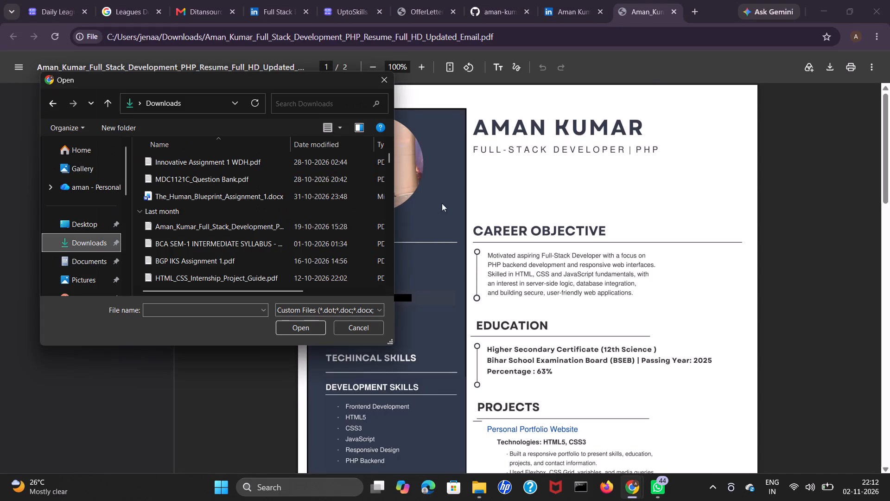
{"action": "left_click", "coordinate": [388, 83]}
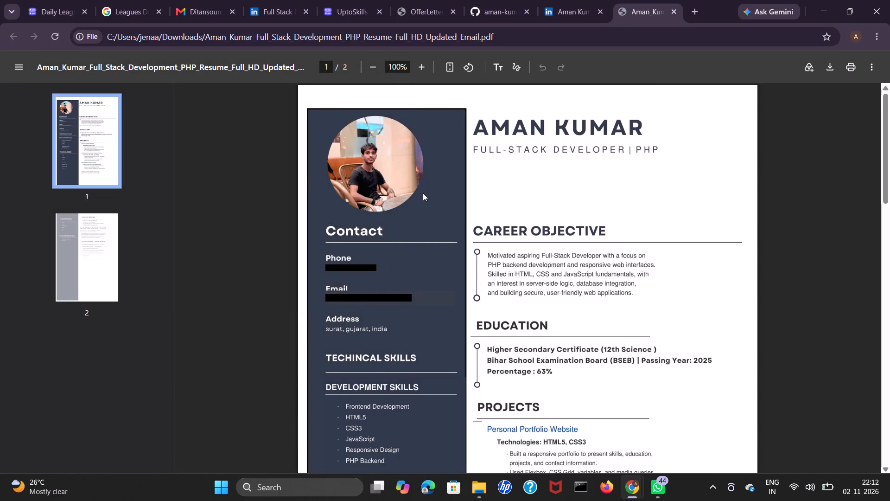
Examine both pages of the resume, including its contact, education, projects, skills and certifications sections.
{"action": "scroll", "coordinate": [423, 193], "scroll_direction": "down", "scroll_amount": 4}
{"action": "scroll", "coordinate": [462, 238], "scroll_direction": "down", "scroll_amount": 2}
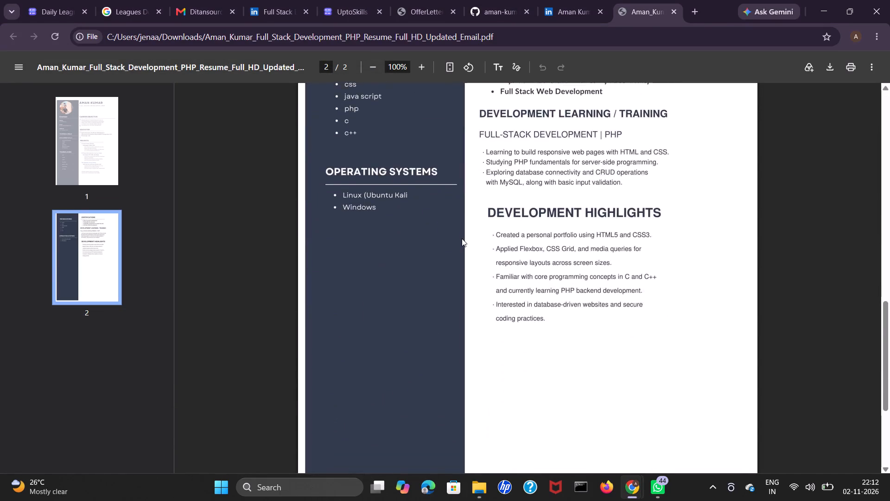
{"action": "scroll", "coordinate": [462, 238], "scroll_direction": "up", "scroll_amount": 3}
{"action": "scroll", "coordinate": [462, 238], "scroll_direction": "down", "scroll_amount": 1}
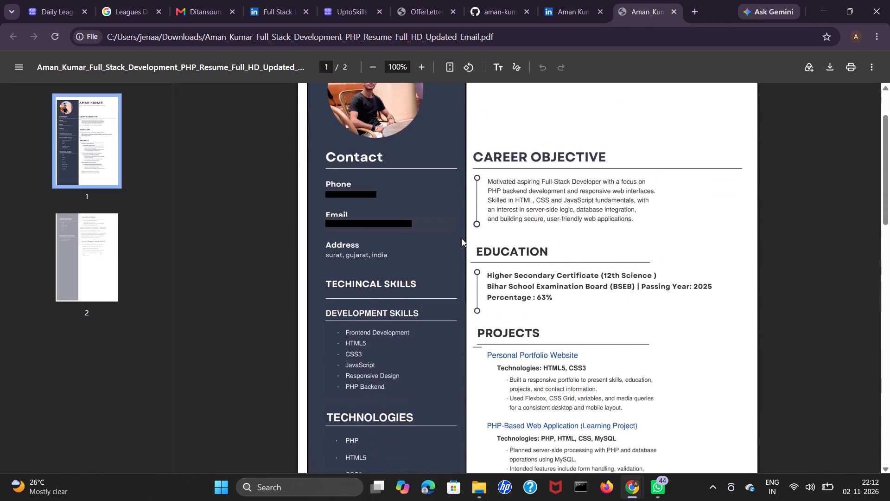
{"action": "scroll", "coordinate": [519, 225], "scroll_direction": "down", "scroll_amount": 1}
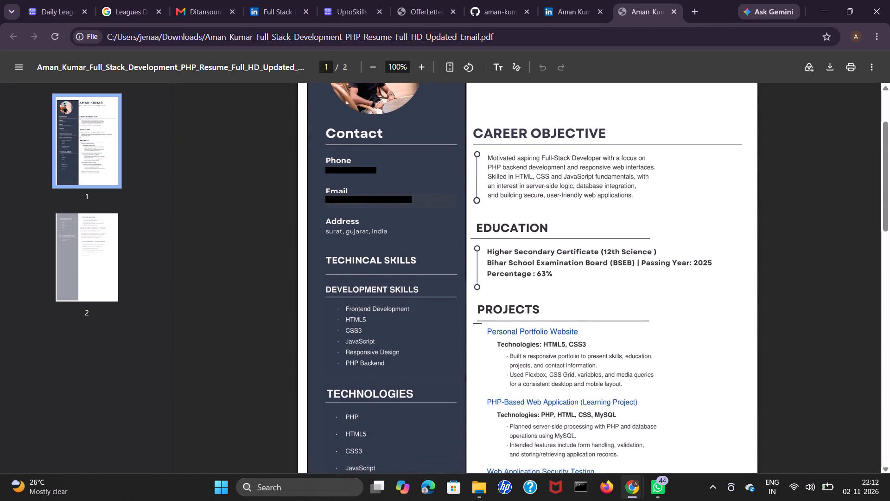
{"action": "scroll", "coordinate": [597, 207], "scroll_direction": "down", "scroll_amount": 1}
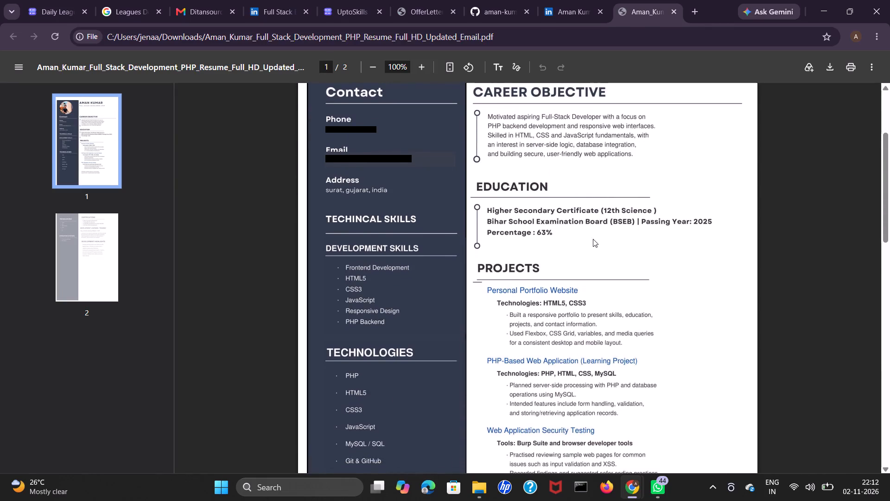
{"action": "scroll", "coordinate": [593, 239], "scroll_direction": "down", "scroll_amount": 3}
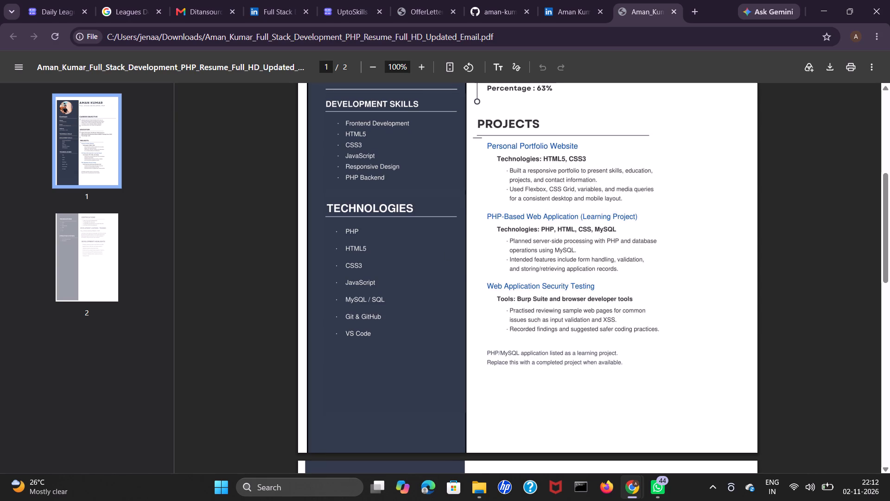
{"action": "scroll", "coordinate": [503, 259], "scroll_direction": "down", "scroll_amount": 3}
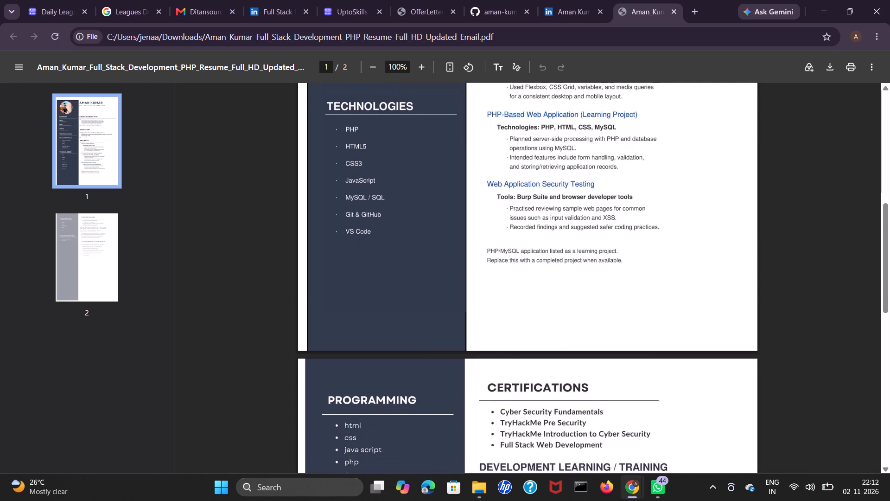
{"action": "scroll", "coordinate": [503, 259], "scroll_direction": "down", "scroll_amount": 3}
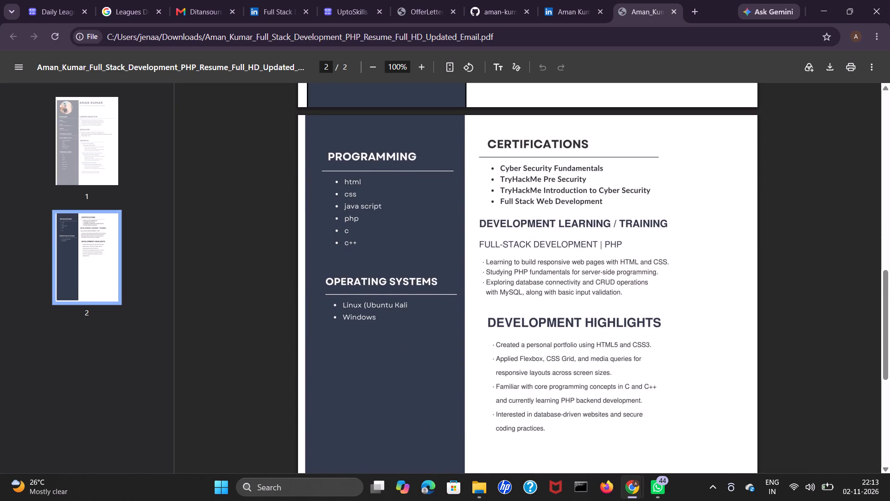
{"action": "scroll", "coordinate": [485, 283], "scroll_direction": "down", "scroll_amount": 2}
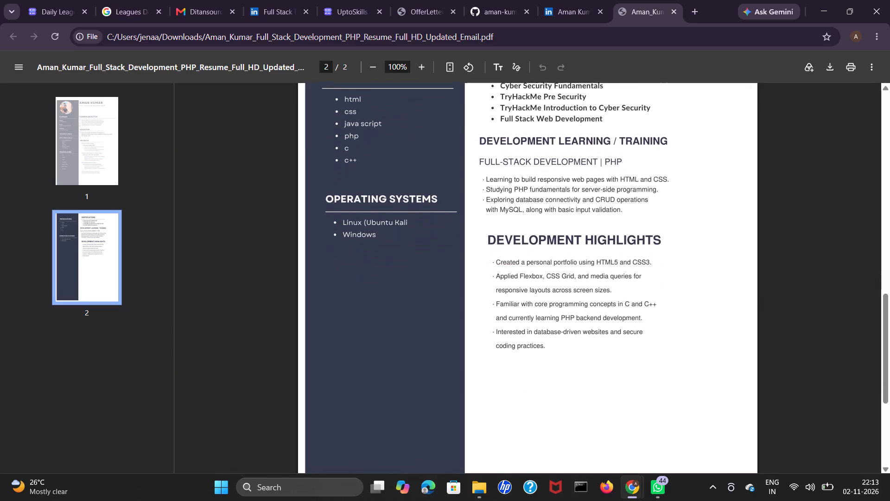
{"action": "scroll", "coordinate": [485, 283], "scroll_direction": "down", "scroll_amount": 6}
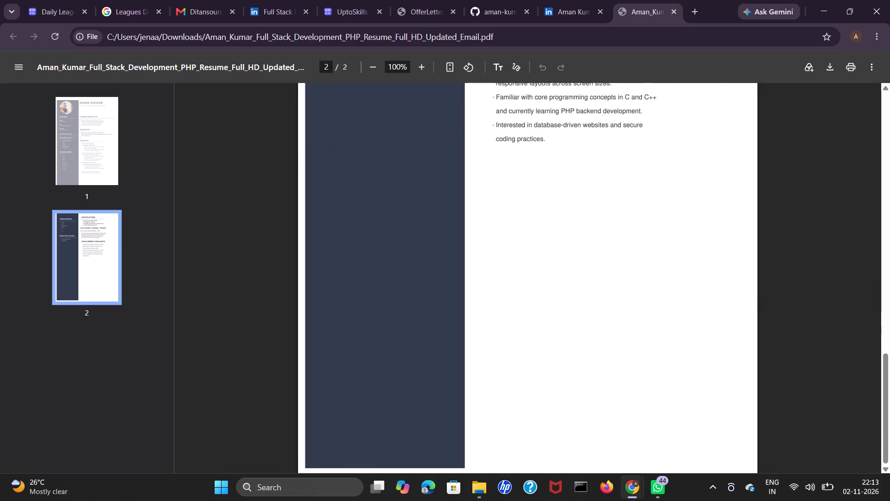
{"action": "scroll", "coordinate": [485, 283], "scroll_direction": "up", "scroll_amount": 8}
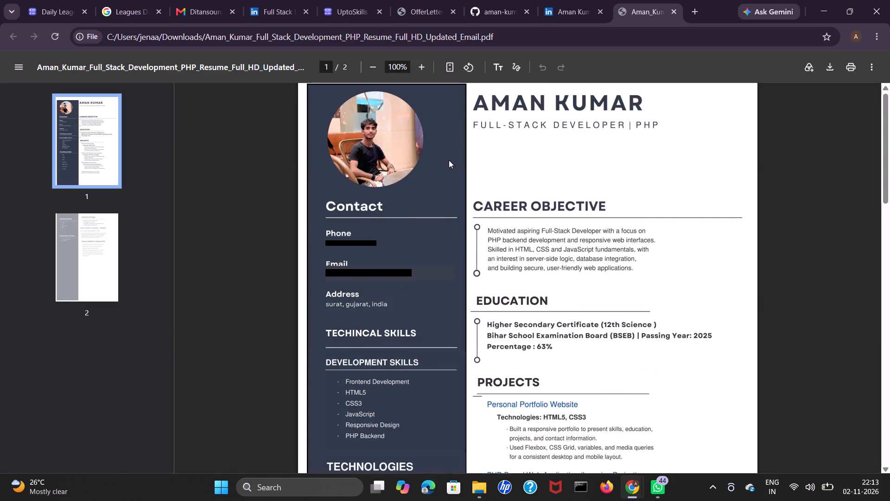
Upload the Full Stack Development PHP resume PDF from the Downloads folder to the Ditansource application.
{"action": "left_click", "coordinate": [560, 0]}
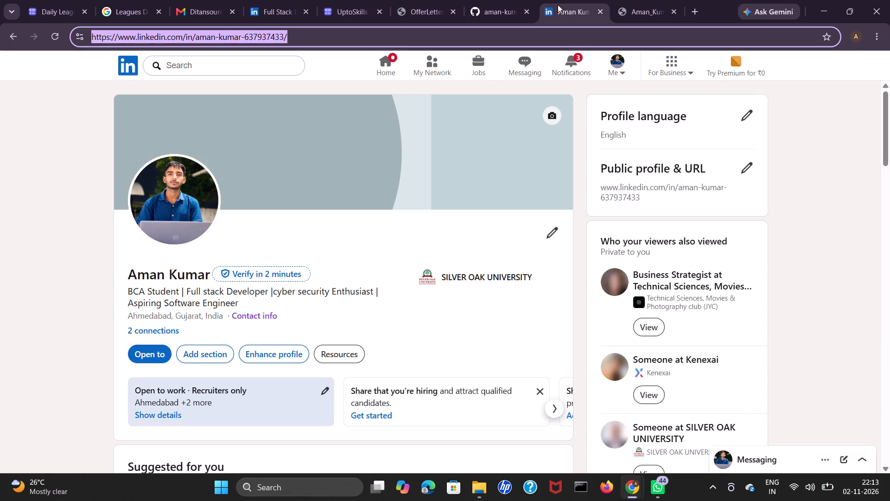
{"action": "left_click", "coordinate": [630, 7]}
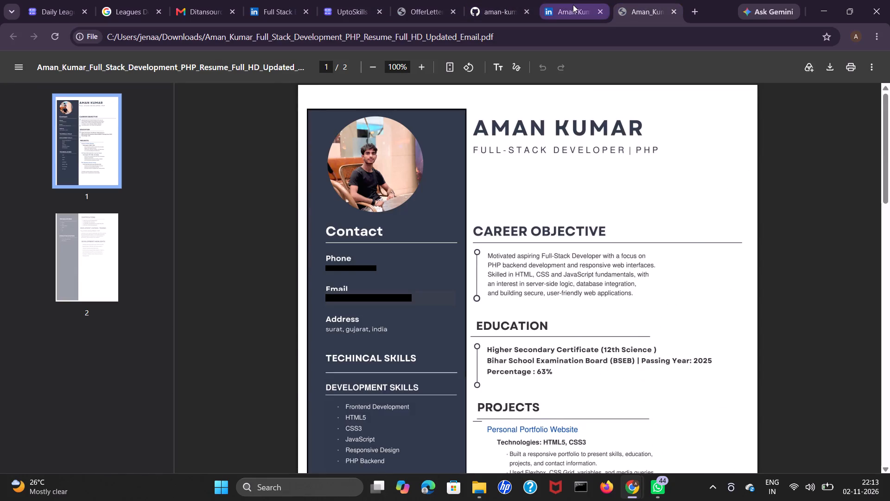
{"action": "left_click", "coordinate": [573, 5]}
{"action": "left_click", "coordinate": [490, 0]}
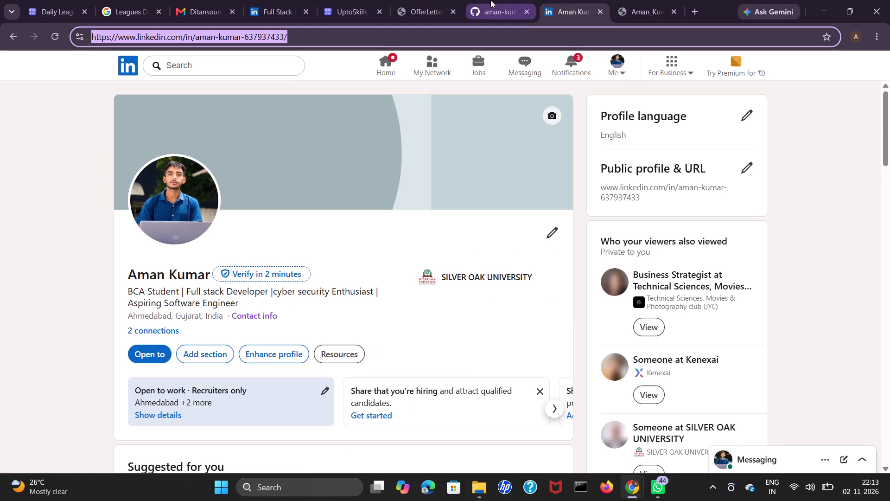
{"action": "left_click", "coordinate": [410, 6]}
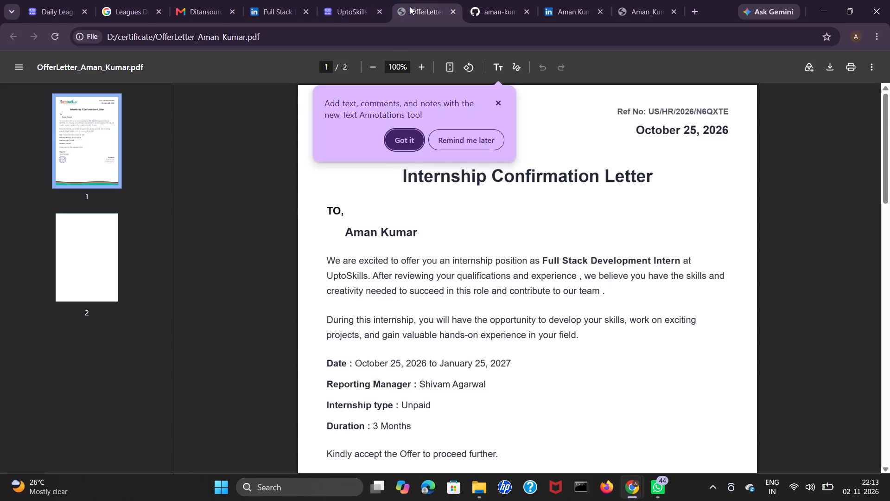
{"action": "left_click", "coordinate": [365, 7]}
{"action": "left_click", "coordinate": [303, 5]}
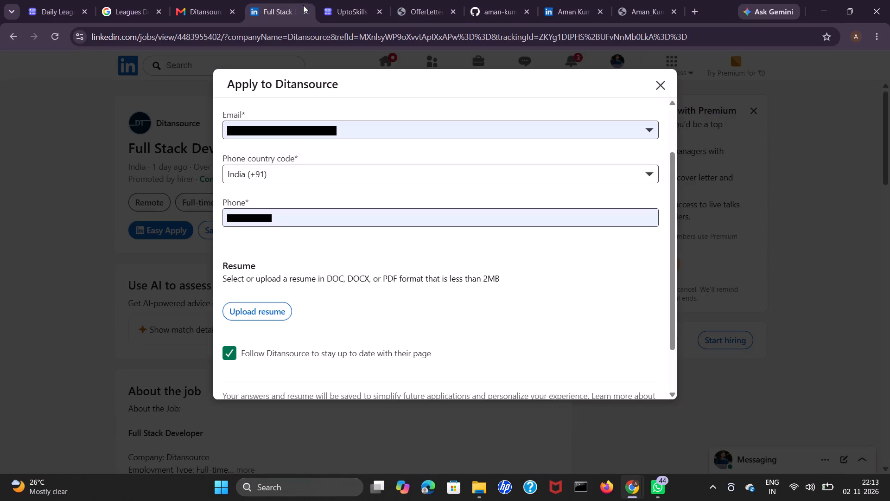
{"action": "left_click", "coordinate": [272, 314]}
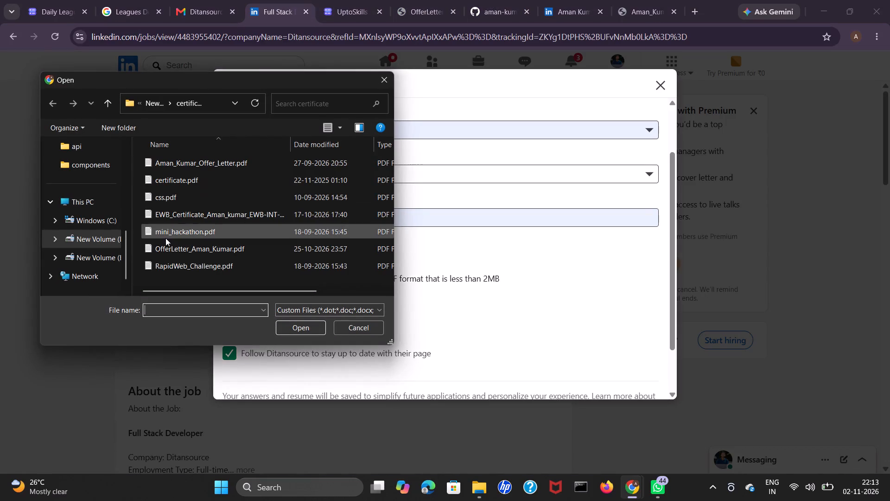
{"action": "scroll", "coordinate": [108, 221], "scroll_direction": "up", "scroll_amount": 1}
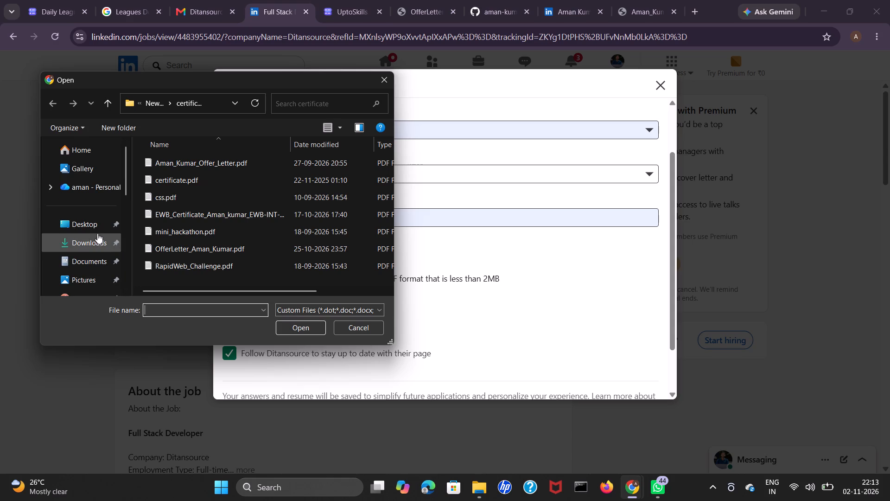
{"action": "left_click", "coordinate": [97, 244]}
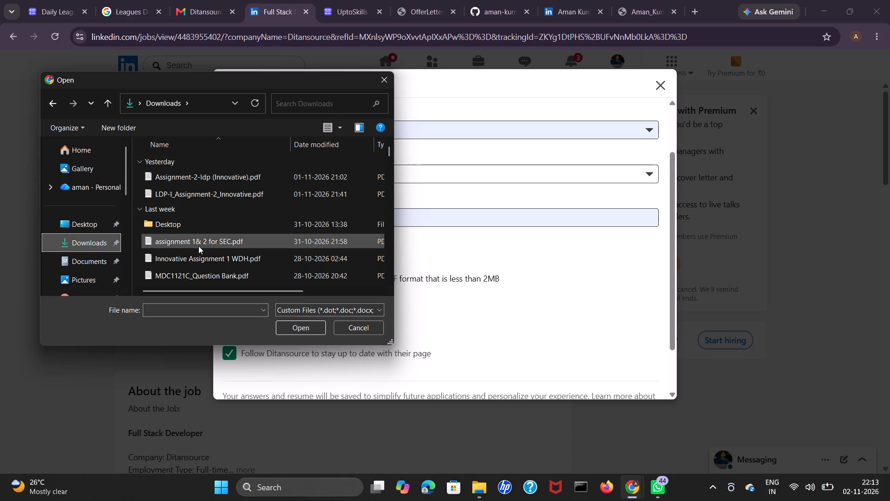
{"action": "scroll", "coordinate": [212, 227], "scroll_direction": "down", "scroll_amount": 1}
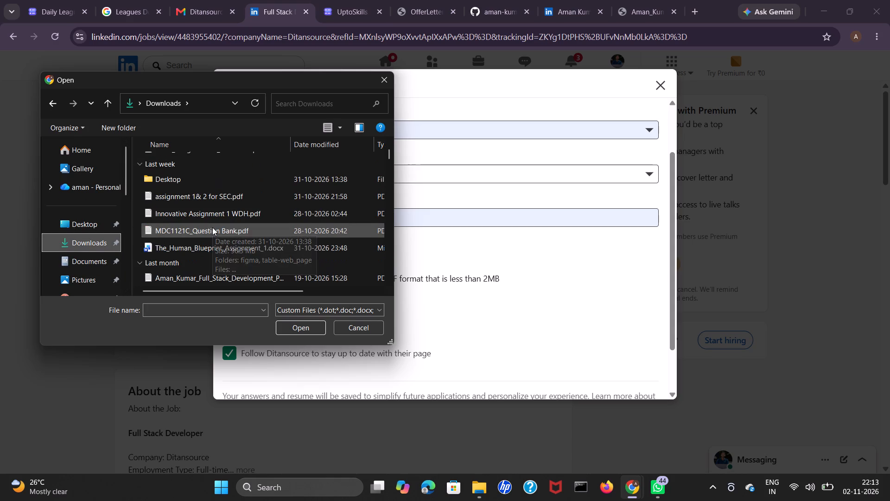
{"action": "scroll", "coordinate": [209, 252], "scroll_direction": "down", "scroll_amount": 1}
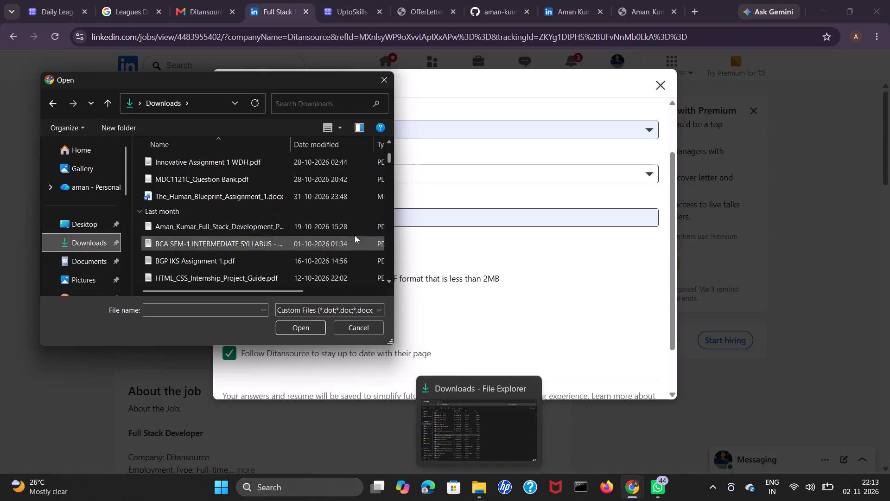
{"action": "left_click", "coordinate": [325, 226]}
{"action": "left_click", "coordinate": [302, 326]}
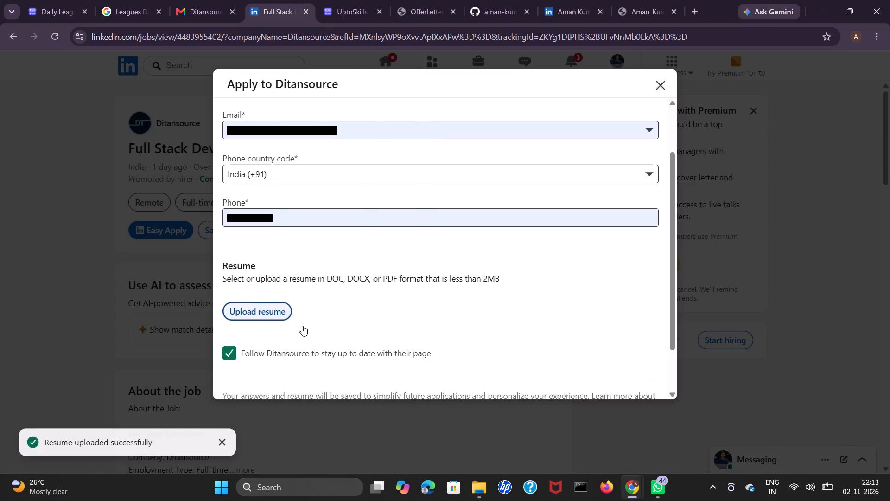
Check the remaining application details with the resume selected and submit the application to Ditansource.
{"action": "scroll", "coordinate": [332, 334], "scroll_direction": "down", "scroll_amount": 1}
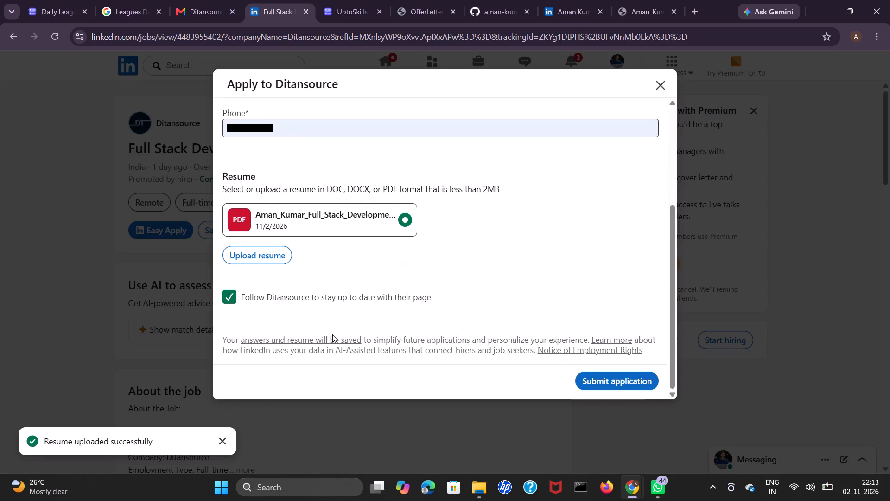
{"action": "scroll", "coordinate": [332, 334], "scroll_direction": "down", "scroll_amount": 1}
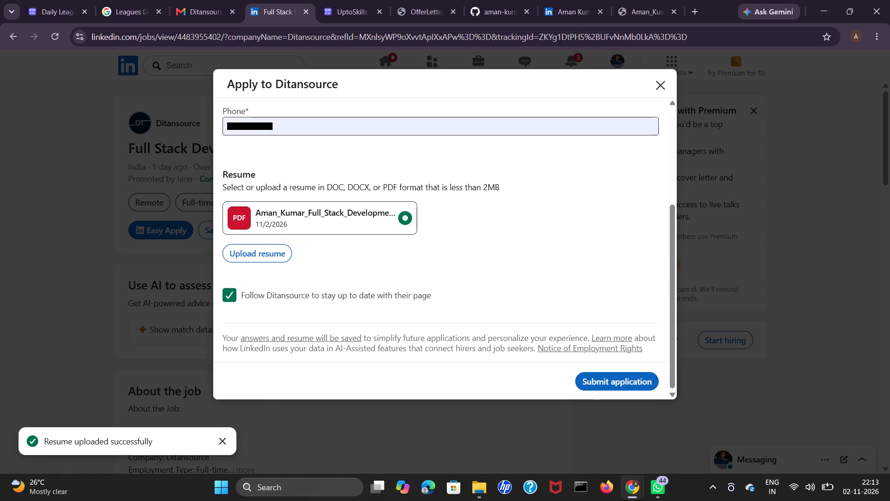
{"action": "scroll", "coordinate": [575, 340], "scroll_direction": "up", "scroll_amount": 1}
{"action": "scroll", "coordinate": [575, 340], "scroll_direction": "down", "scroll_amount": 2}
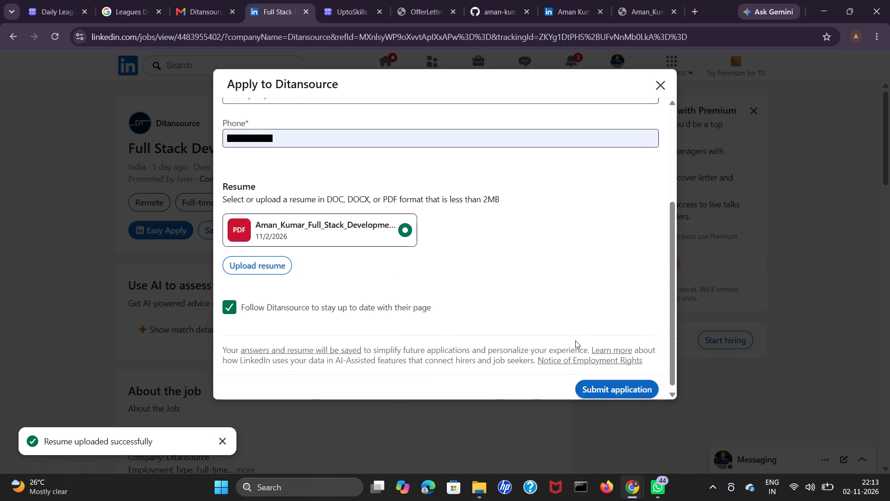
{"action": "left_click", "coordinate": [632, 383]}
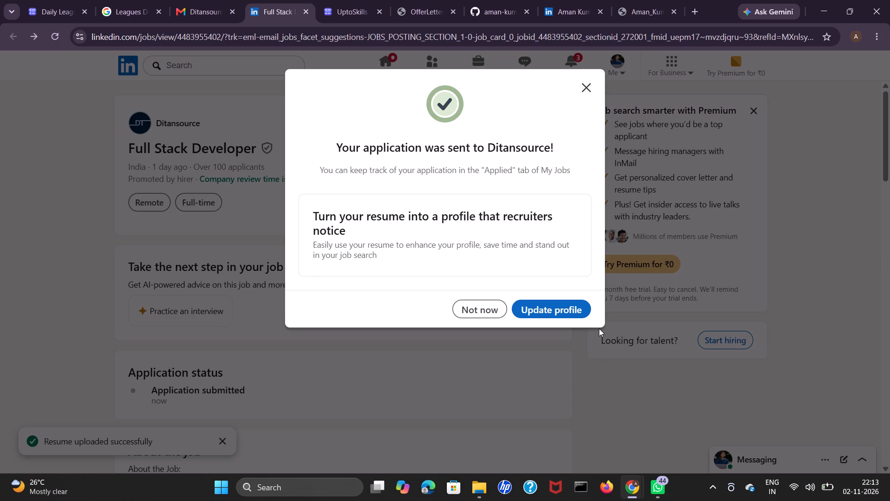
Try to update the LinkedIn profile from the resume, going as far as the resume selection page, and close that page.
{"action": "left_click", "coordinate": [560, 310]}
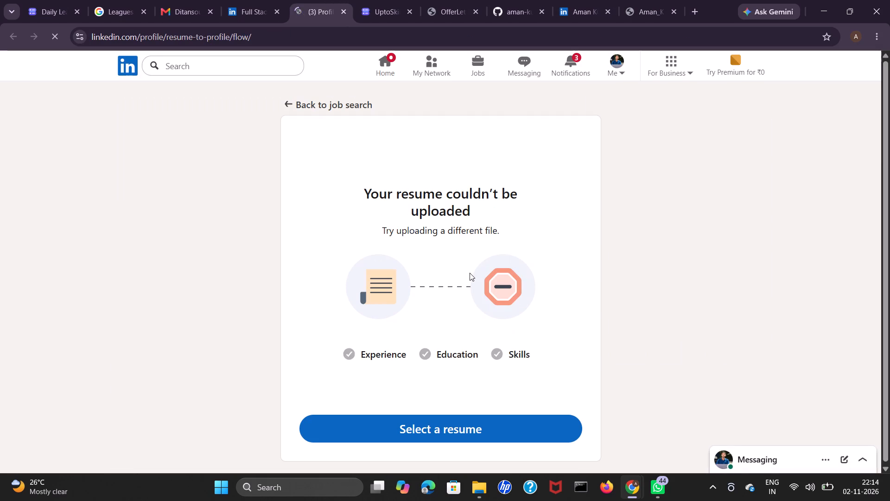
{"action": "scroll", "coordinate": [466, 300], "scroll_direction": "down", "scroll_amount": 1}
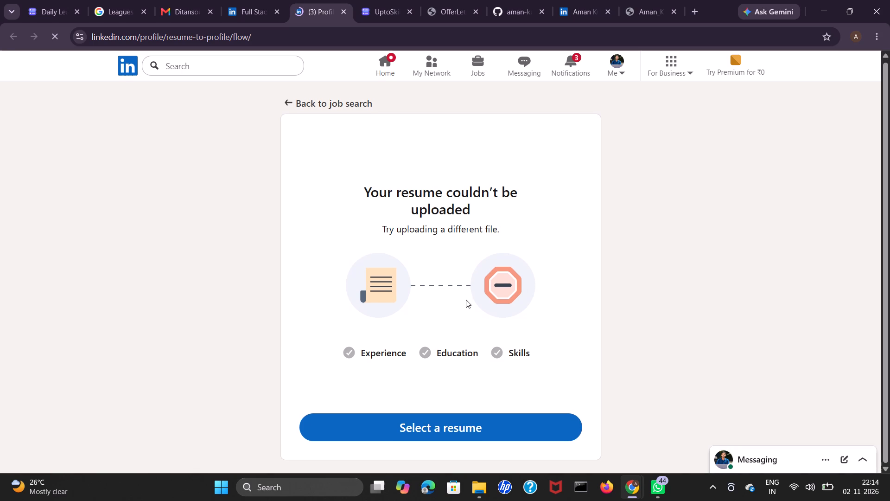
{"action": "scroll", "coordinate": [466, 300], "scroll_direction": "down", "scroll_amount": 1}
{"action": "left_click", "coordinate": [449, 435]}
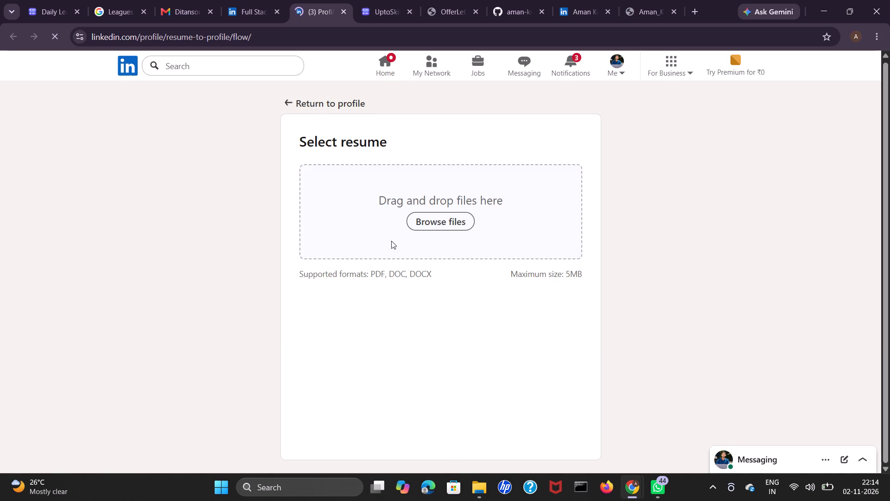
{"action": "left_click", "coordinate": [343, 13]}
Examine the Ditansource job page, including the application status, job alert option, company details and More jobs section.
{"action": "scroll", "coordinate": [290, 240], "scroll_direction": "down", "scroll_amount": 4}
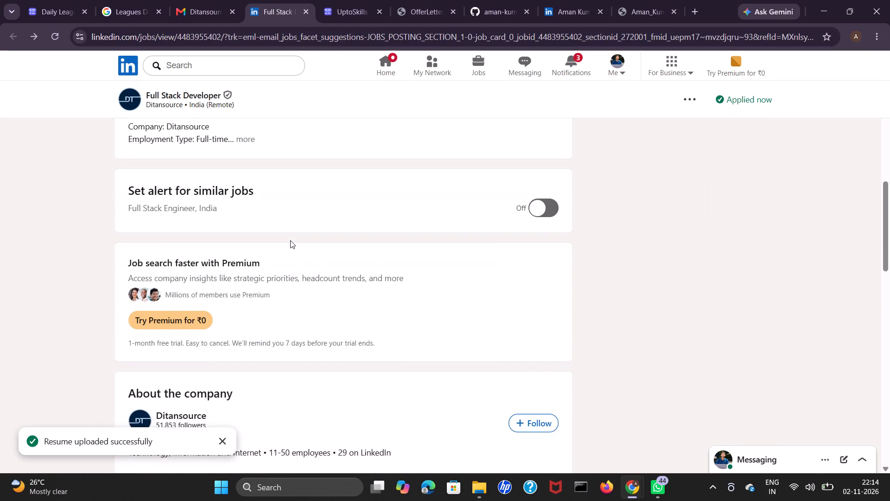
{"action": "scroll", "coordinate": [290, 240], "scroll_direction": "down", "scroll_amount": 4}
{"action": "scroll", "coordinate": [290, 240], "scroll_direction": "up", "scroll_amount": 6}
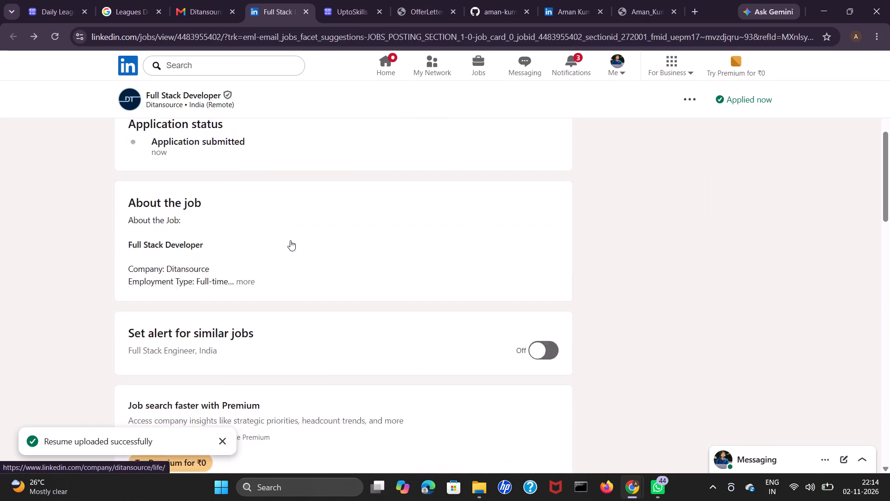
{"action": "scroll", "coordinate": [290, 240], "scroll_direction": "down", "scroll_amount": 5}
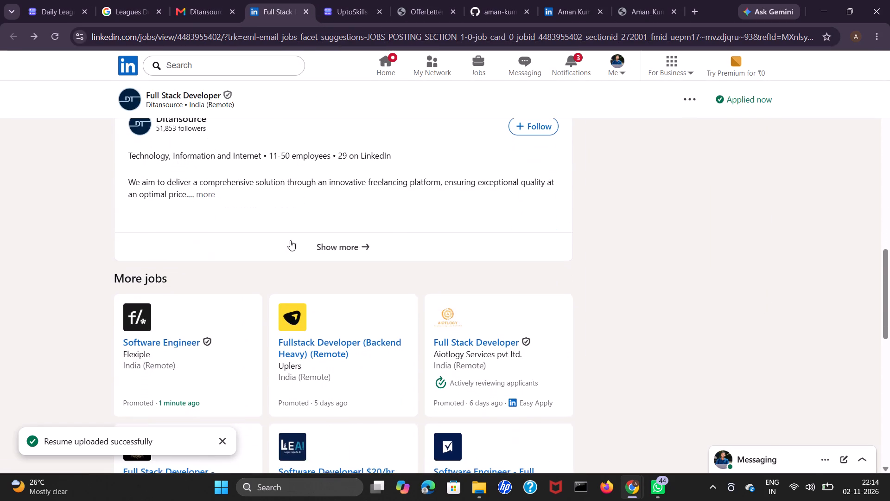
{"action": "scroll", "coordinate": [290, 240], "scroll_direction": "down", "scroll_amount": 4}
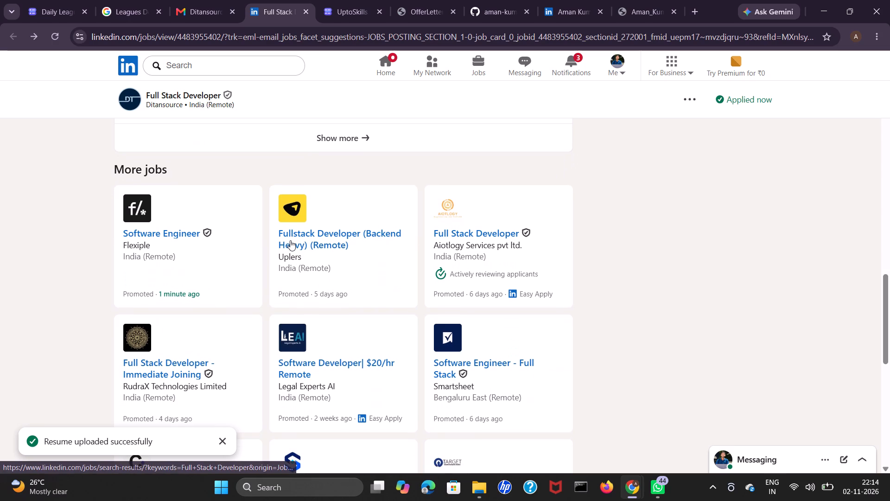
{"action": "scroll", "coordinate": [290, 240], "scroll_direction": "up", "scroll_amount": 6}
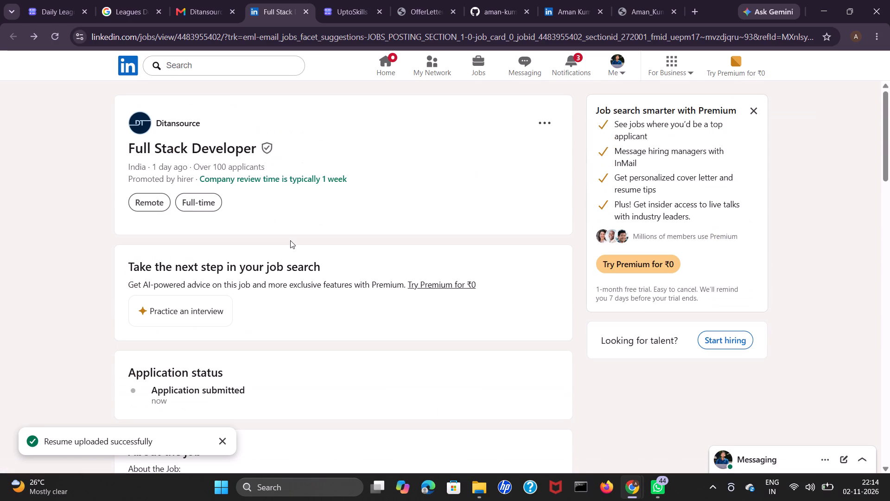
{"action": "scroll", "coordinate": [238, 231], "scroll_direction": "down", "scroll_amount": 1}
{"action": "scroll", "coordinate": [338, 223], "scroll_direction": "down", "scroll_amount": 1}
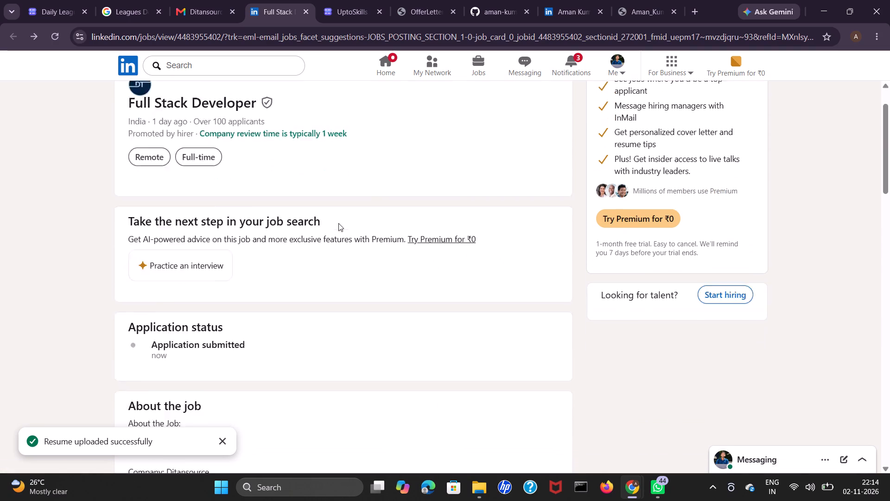
{"action": "scroll", "coordinate": [338, 223], "scroll_direction": "down", "scroll_amount": 2}
{"action": "scroll", "coordinate": [488, 162], "scroll_direction": "down", "scroll_amount": 1}
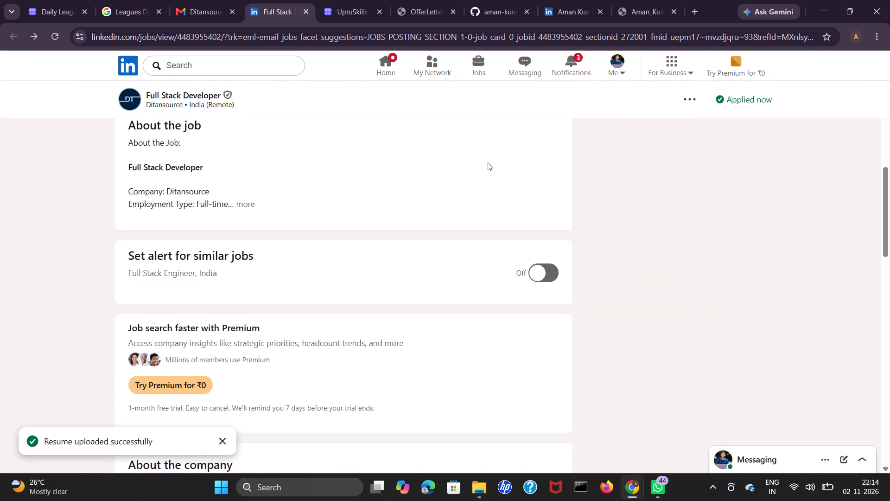
{"action": "scroll", "coordinate": [488, 162], "scroll_direction": "down", "scroll_amount": 2}
Turn on the similar-jobs alert for Full Stack Engineer, India.
{"action": "scroll", "coordinate": [488, 162], "scroll_direction": "up", "scroll_amount": 2}
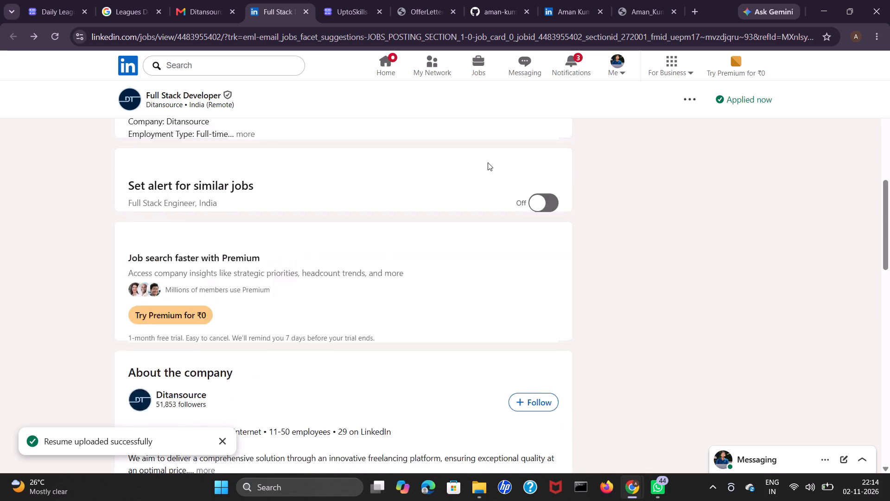
{"action": "scroll", "coordinate": [488, 162], "scroll_direction": "up", "scroll_amount": 2}
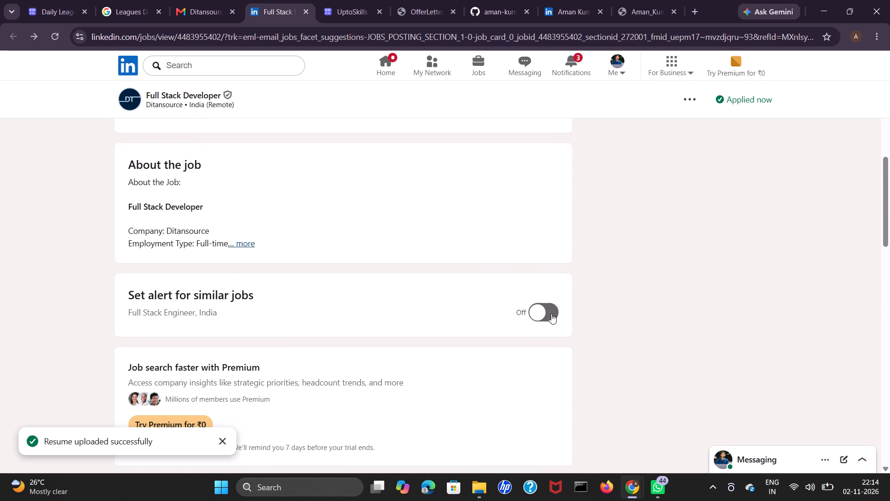
{"action": "left_click", "coordinate": [551, 314]}
Examine the similar full stack and software roles listed under More jobs on the Ditansource job page.
{"action": "scroll", "coordinate": [406, 328], "scroll_direction": "down", "scroll_amount": 1}
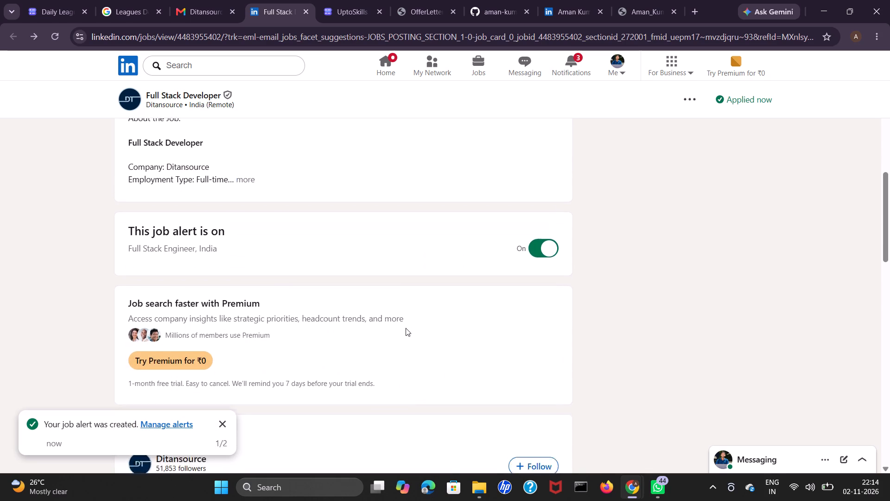
{"action": "scroll", "coordinate": [406, 328], "scroll_direction": "down", "scroll_amount": 3}
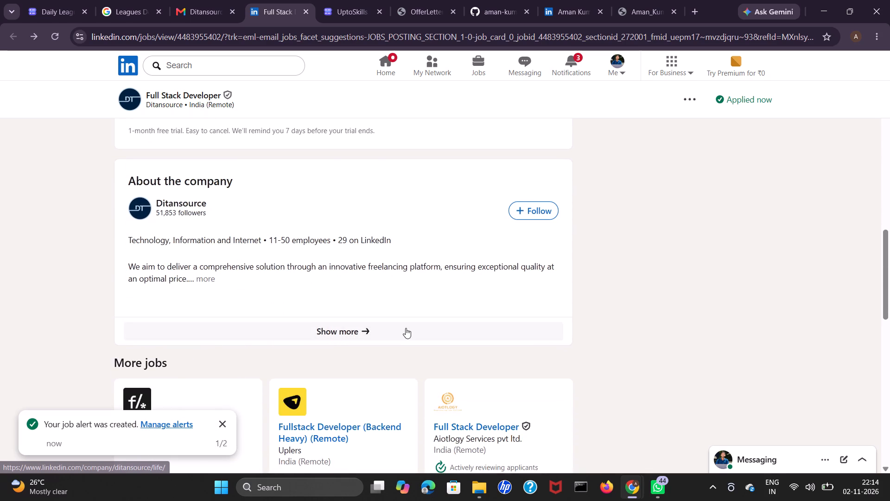
{"action": "scroll", "coordinate": [406, 328], "scroll_direction": "down", "scroll_amount": 2}
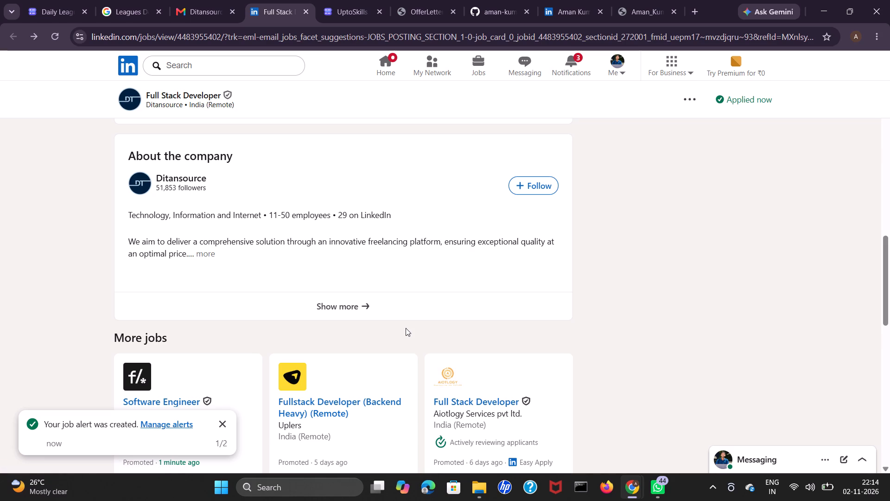
{"action": "scroll", "coordinate": [406, 328], "scroll_direction": "down", "scroll_amount": 2}
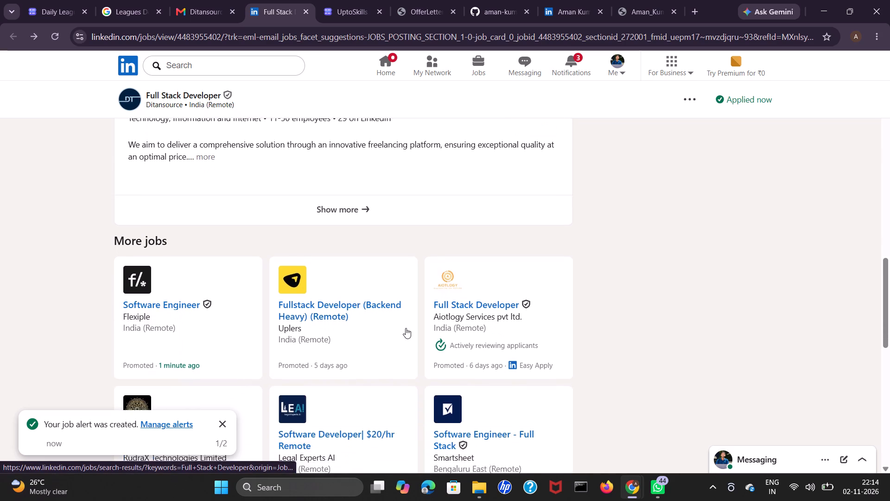
{"action": "scroll", "coordinate": [406, 328], "scroll_direction": "down", "scroll_amount": 4}
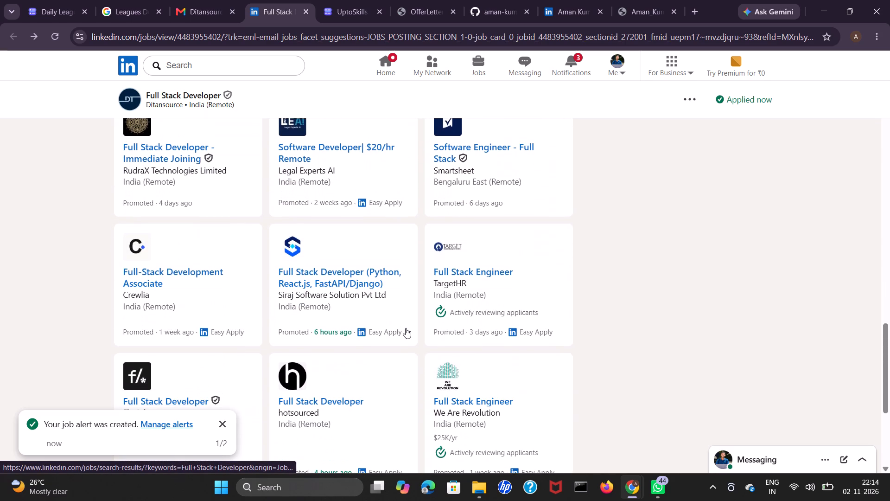
{"action": "scroll", "coordinate": [406, 328], "scroll_direction": "down", "scroll_amount": 1}
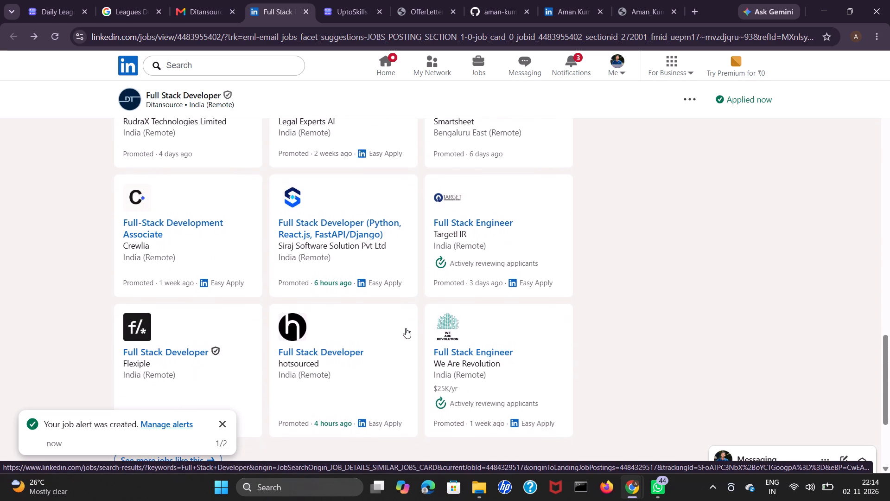
{"action": "scroll", "coordinate": [406, 328], "scroll_direction": "down", "scroll_amount": 1}
{"action": "scroll", "coordinate": [406, 328], "scroll_direction": "up", "scroll_amount": 1}
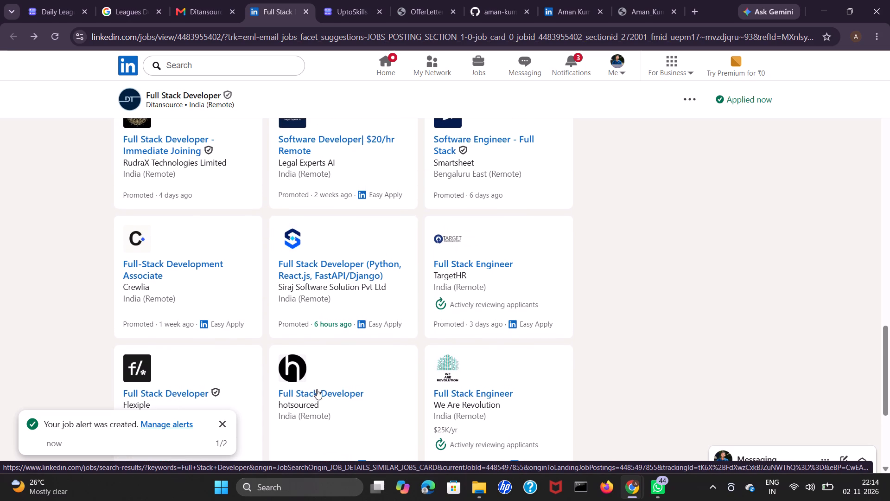
{"action": "scroll", "coordinate": [293, 369], "scroll_direction": "up", "scroll_amount": 3}
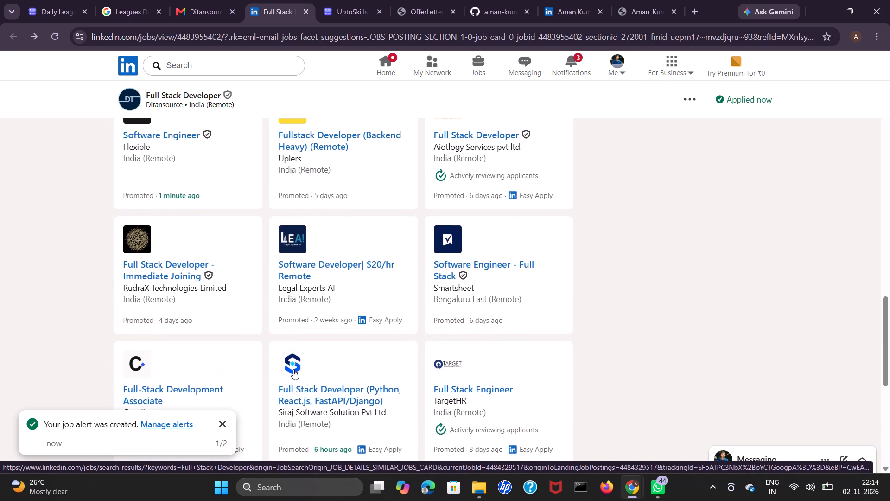
{"action": "scroll", "coordinate": [293, 369], "scroll_direction": "up", "scroll_amount": 3}
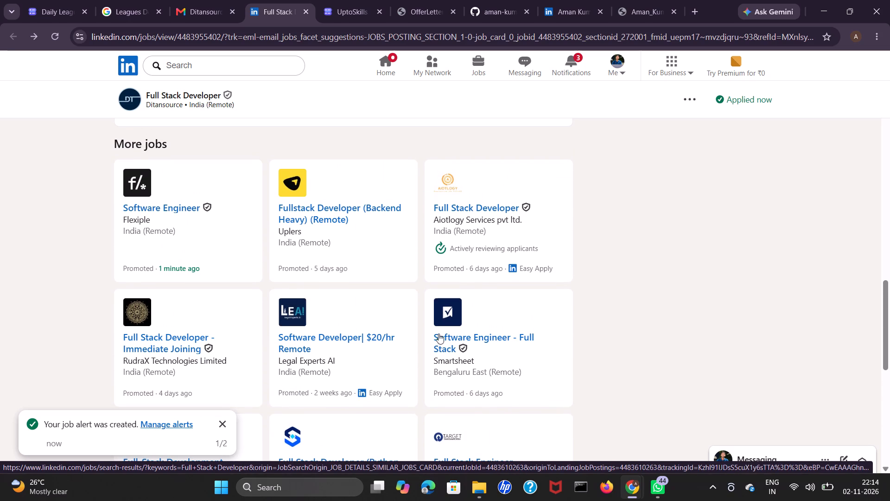
Open the Legal Experts AI "Software Developer| $20/hr Remote" listing and read through its job details.
{"action": "left_click", "coordinate": [288, 315]}
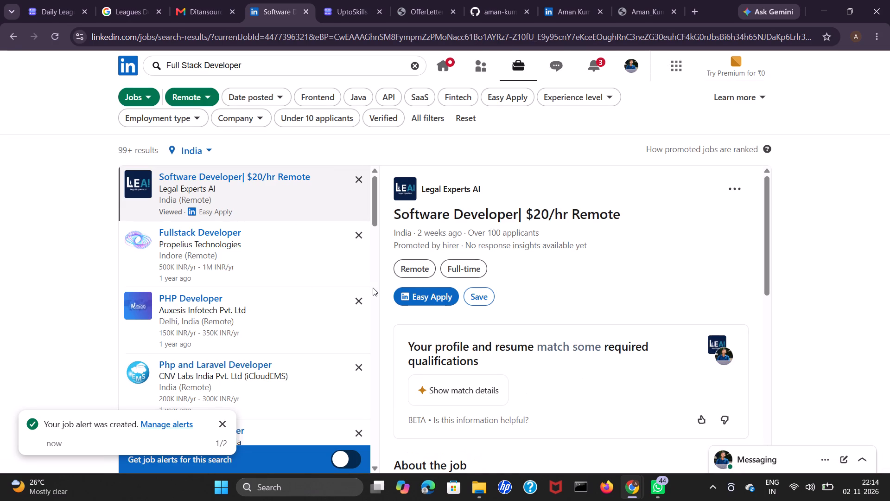
{"action": "scroll", "coordinate": [593, 342], "scroll_direction": "down", "scroll_amount": 2}
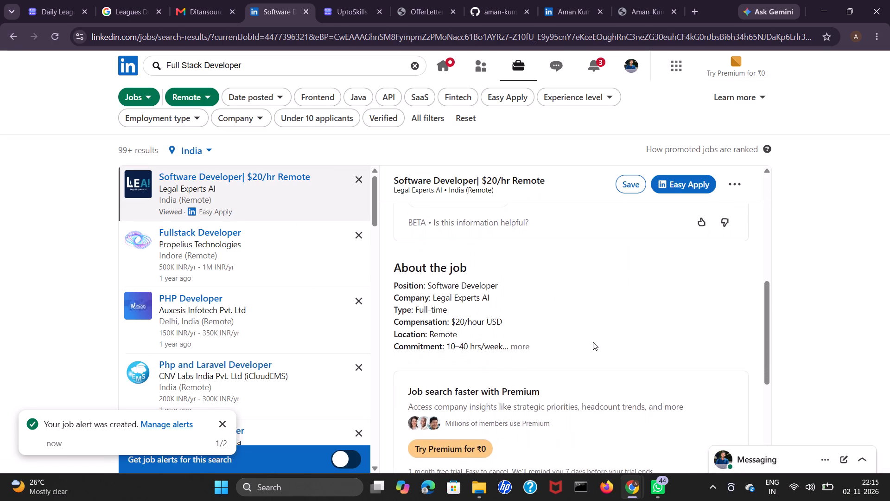
{"action": "scroll", "coordinate": [593, 342], "scroll_direction": "down", "scroll_amount": 1}
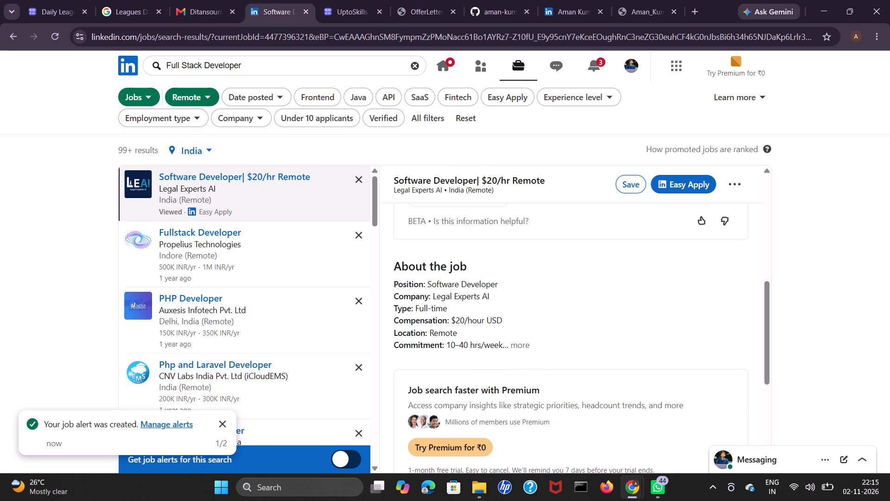
{"action": "scroll", "coordinate": [450, 317], "scroll_direction": "down", "scroll_amount": 2}
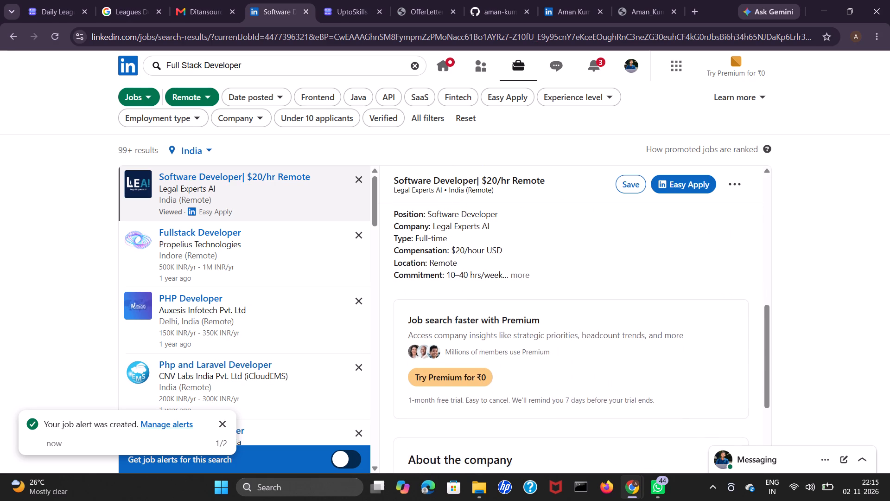
{"action": "scroll", "coordinate": [450, 317], "scroll_direction": "up", "scroll_amount": 6}
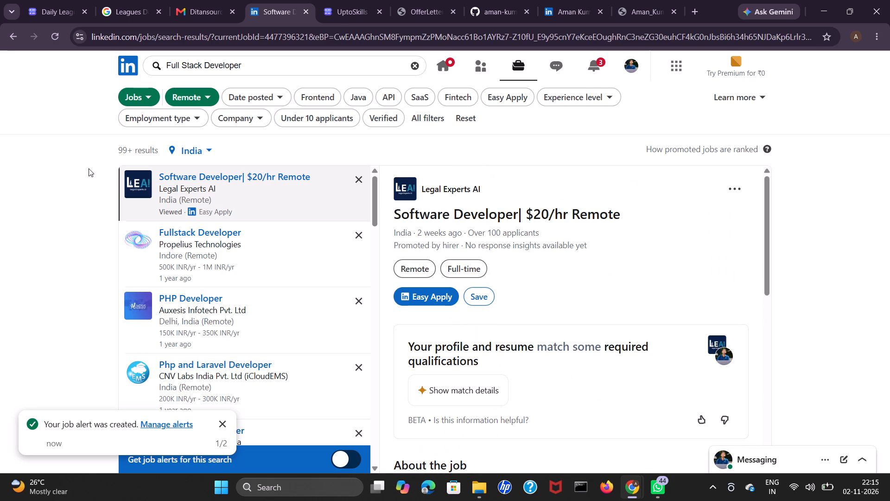
Open the Propelius Technologies Fullstack Developer listing and read its job details and the full company description.
{"action": "left_click", "coordinate": [197, 239]}
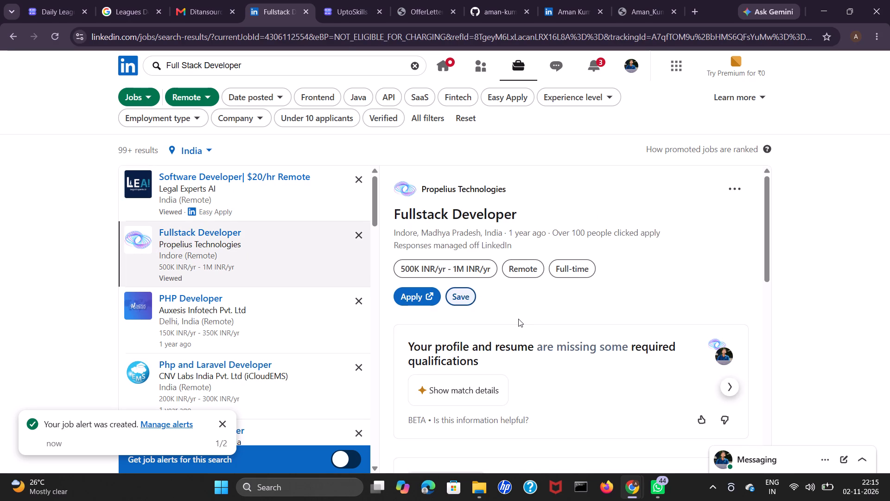
{"action": "scroll", "coordinate": [521, 320], "scroll_direction": "down", "scroll_amount": 3}
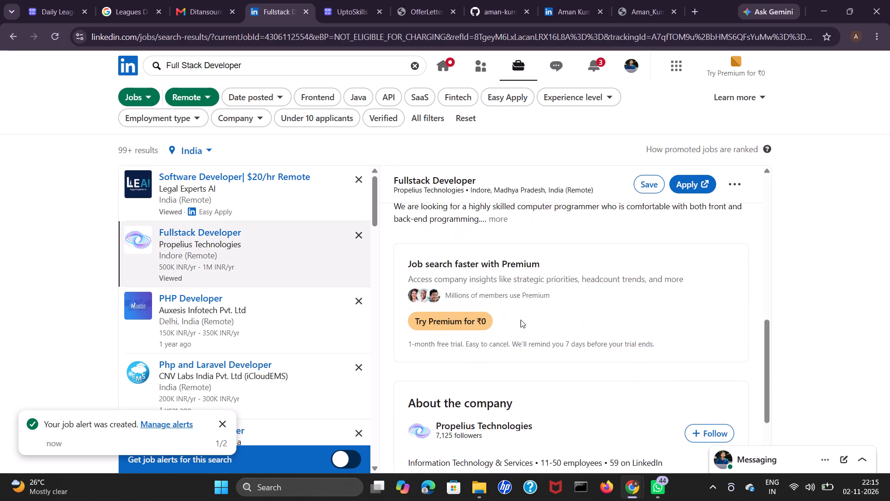
{"action": "scroll", "coordinate": [521, 320], "scroll_direction": "down", "scroll_amount": 3}
{"action": "scroll", "coordinate": [521, 320], "scroll_direction": "up", "scroll_amount": 3}
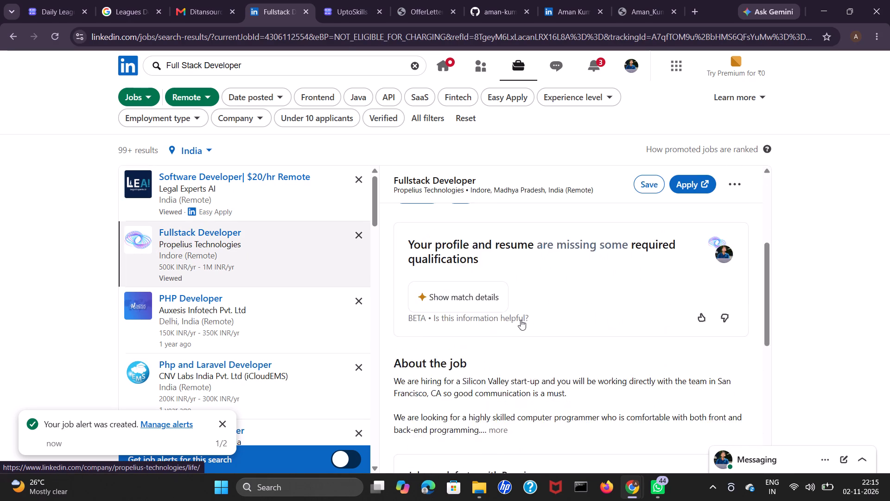
{"action": "scroll", "coordinate": [521, 320], "scroll_direction": "down", "scroll_amount": 5}
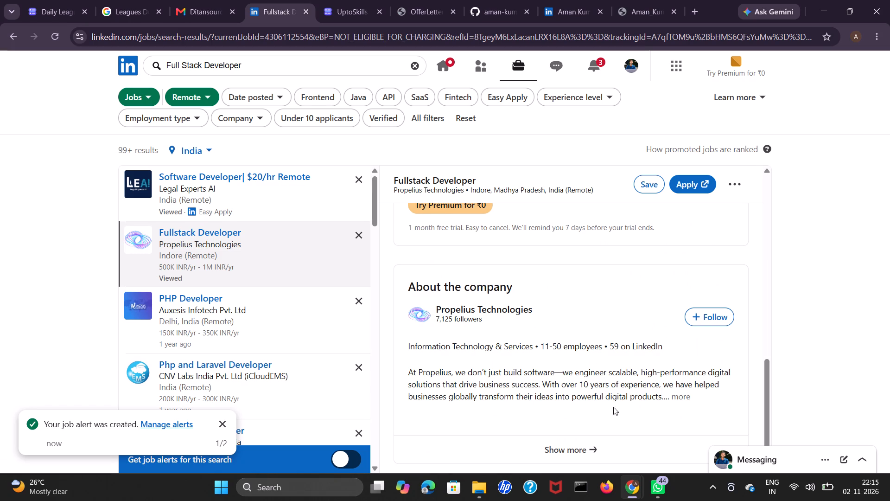
{"action": "left_click", "coordinate": [674, 401]}
{"action": "scroll", "coordinate": [632, 383], "scroll_direction": "down", "scroll_amount": 2}
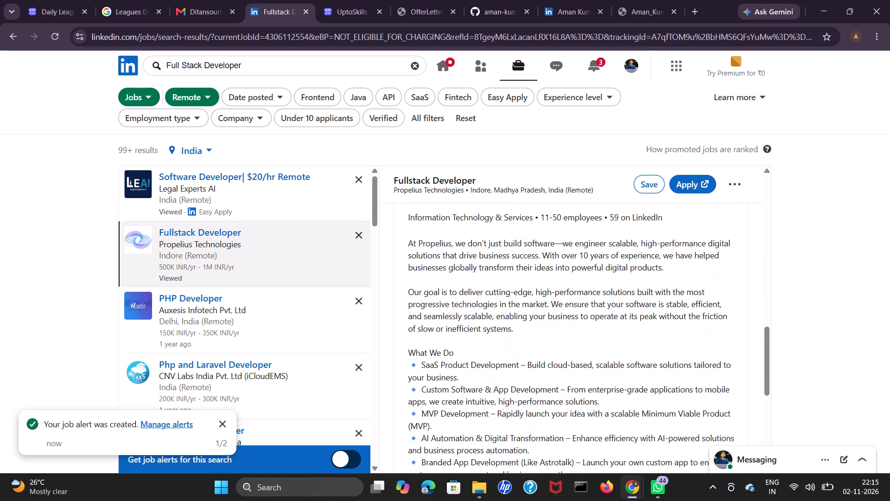
{"action": "scroll", "coordinate": [632, 383], "scroll_direction": "down", "scroll_amount": 4}
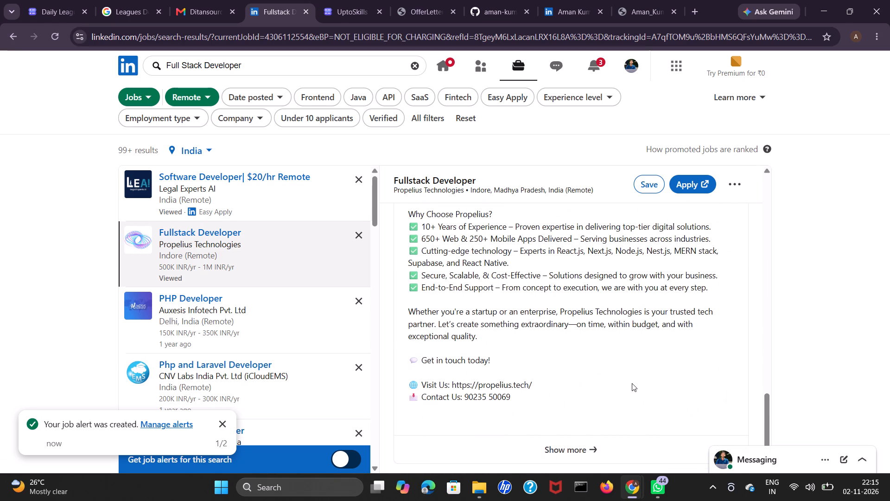
{"action": "scroll", "coordinate": [632, 383], "scroll_direction": "up", "scroll_amount": 1}
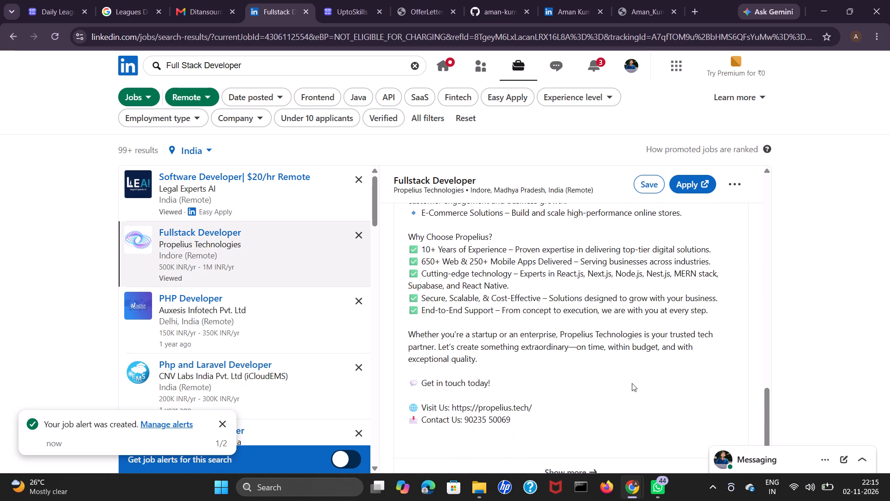
{"action": "scroll", "coordinate": [632, 383], "scroll_direction": "up", "scroll_amount": 6}
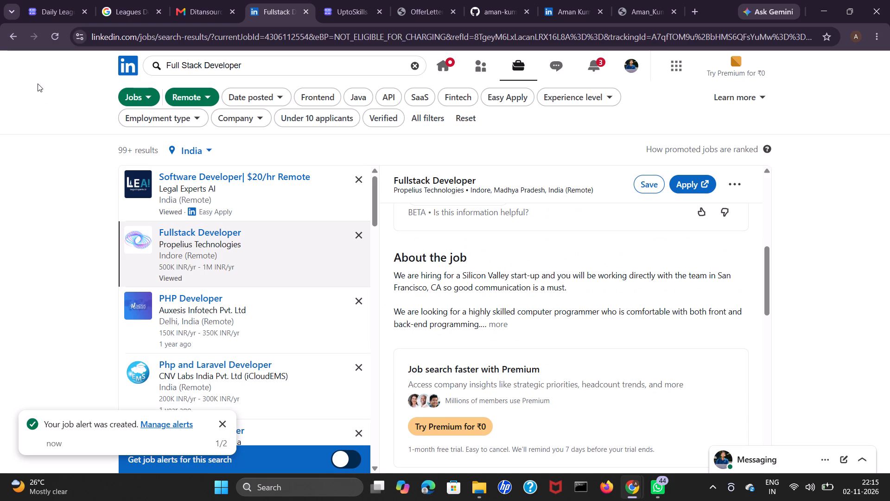
Go back from the job search results to the Ditansource Full Stack Developer job page.
{"action": "left_click", "coordinate": [14, 31]}
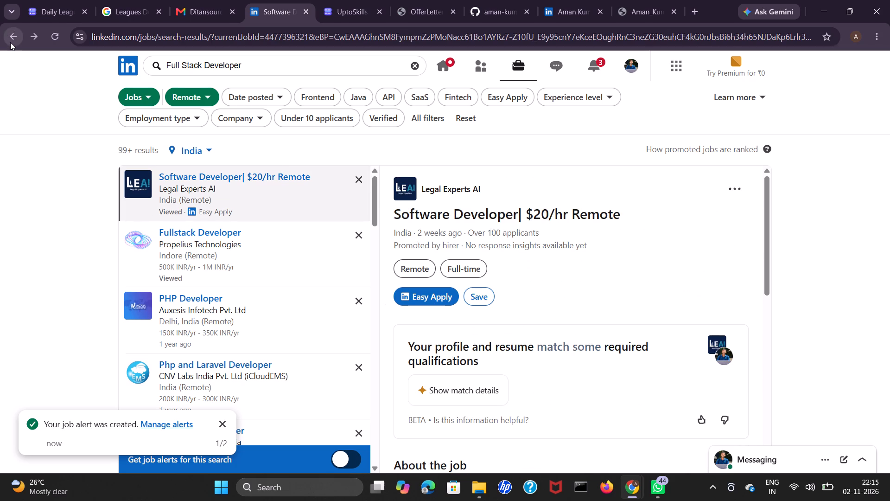
{"action": "left_click", "coordinate": [10, 42]}
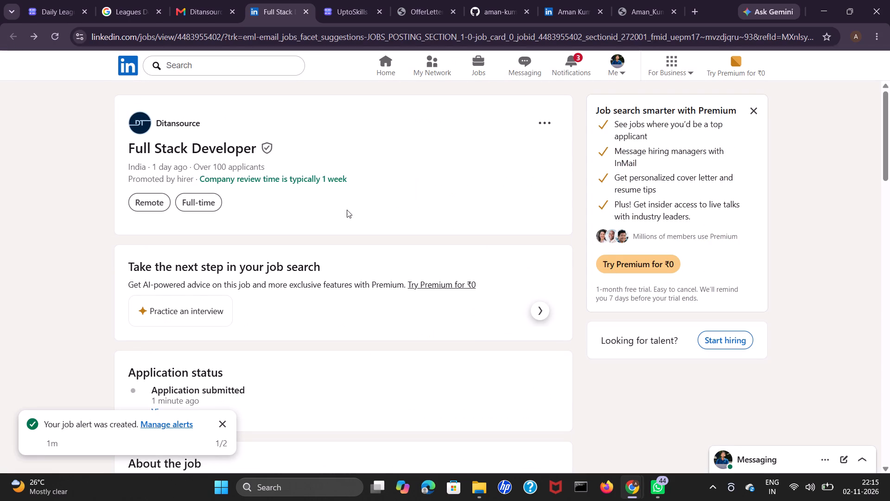
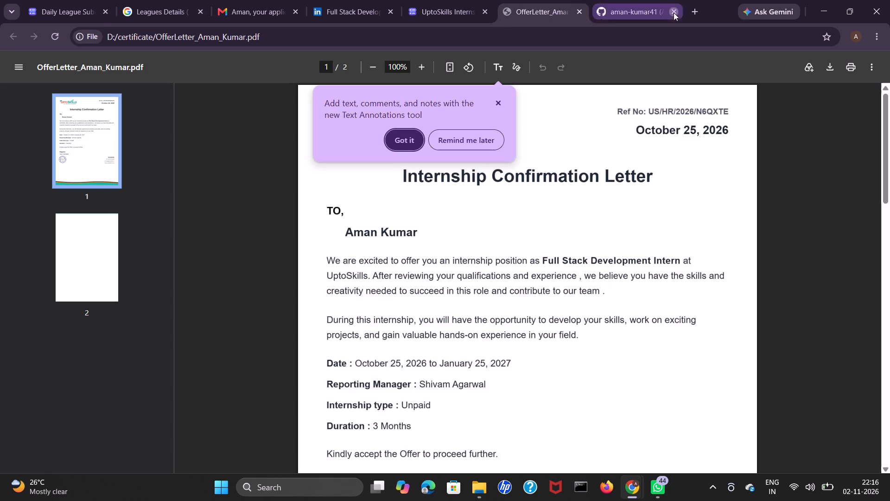
Close the GitHub profile, offer letter PDF and submitted UptoSkills Interns Info form tabs.
{"action": "left_click", "coordinate": [671, 13]}
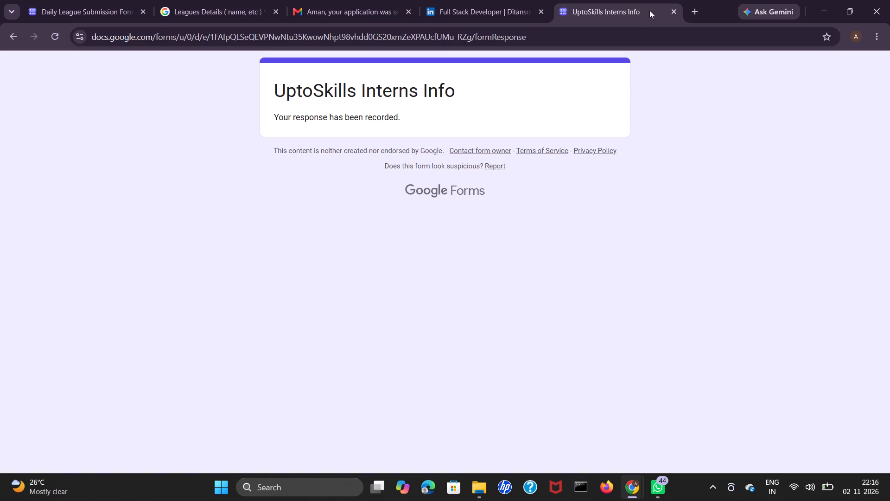
{"action": "left_click", "coordinate": [673, 13]}
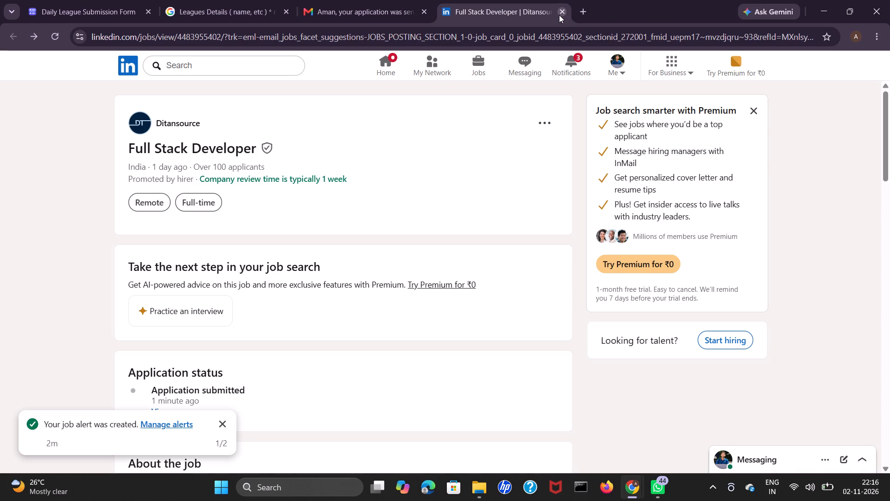